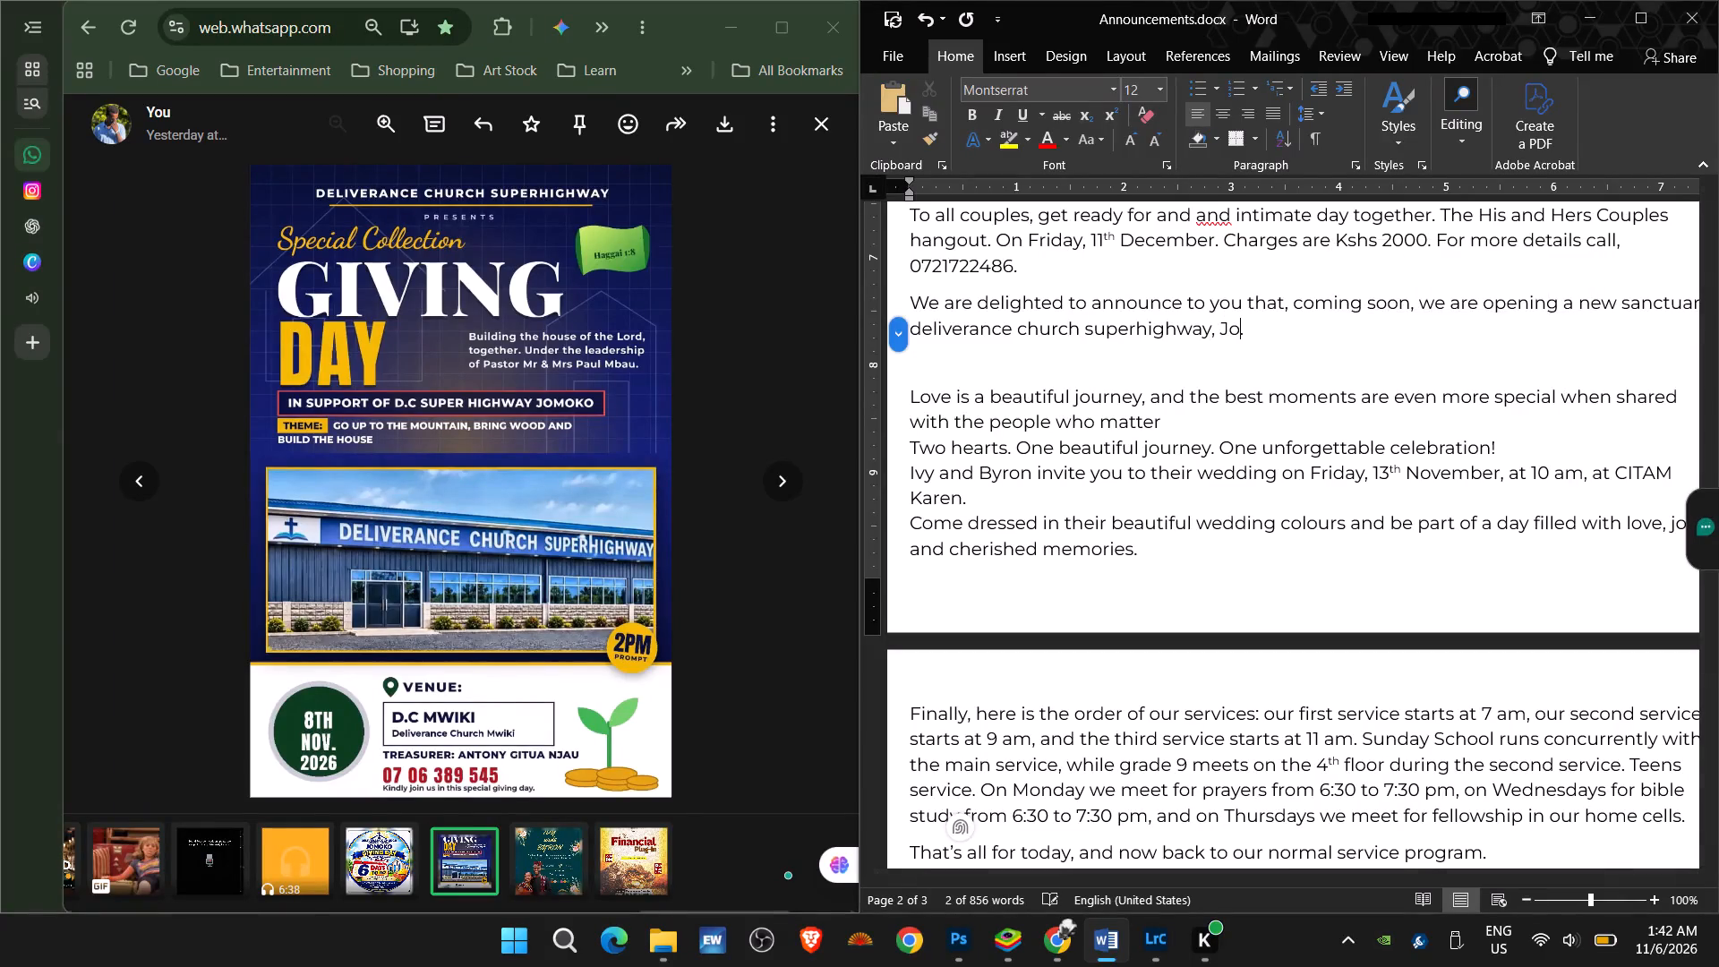
Complete the location name as "Jomoko" after "deliverance church superhighway," in the new sanctuary announcement.
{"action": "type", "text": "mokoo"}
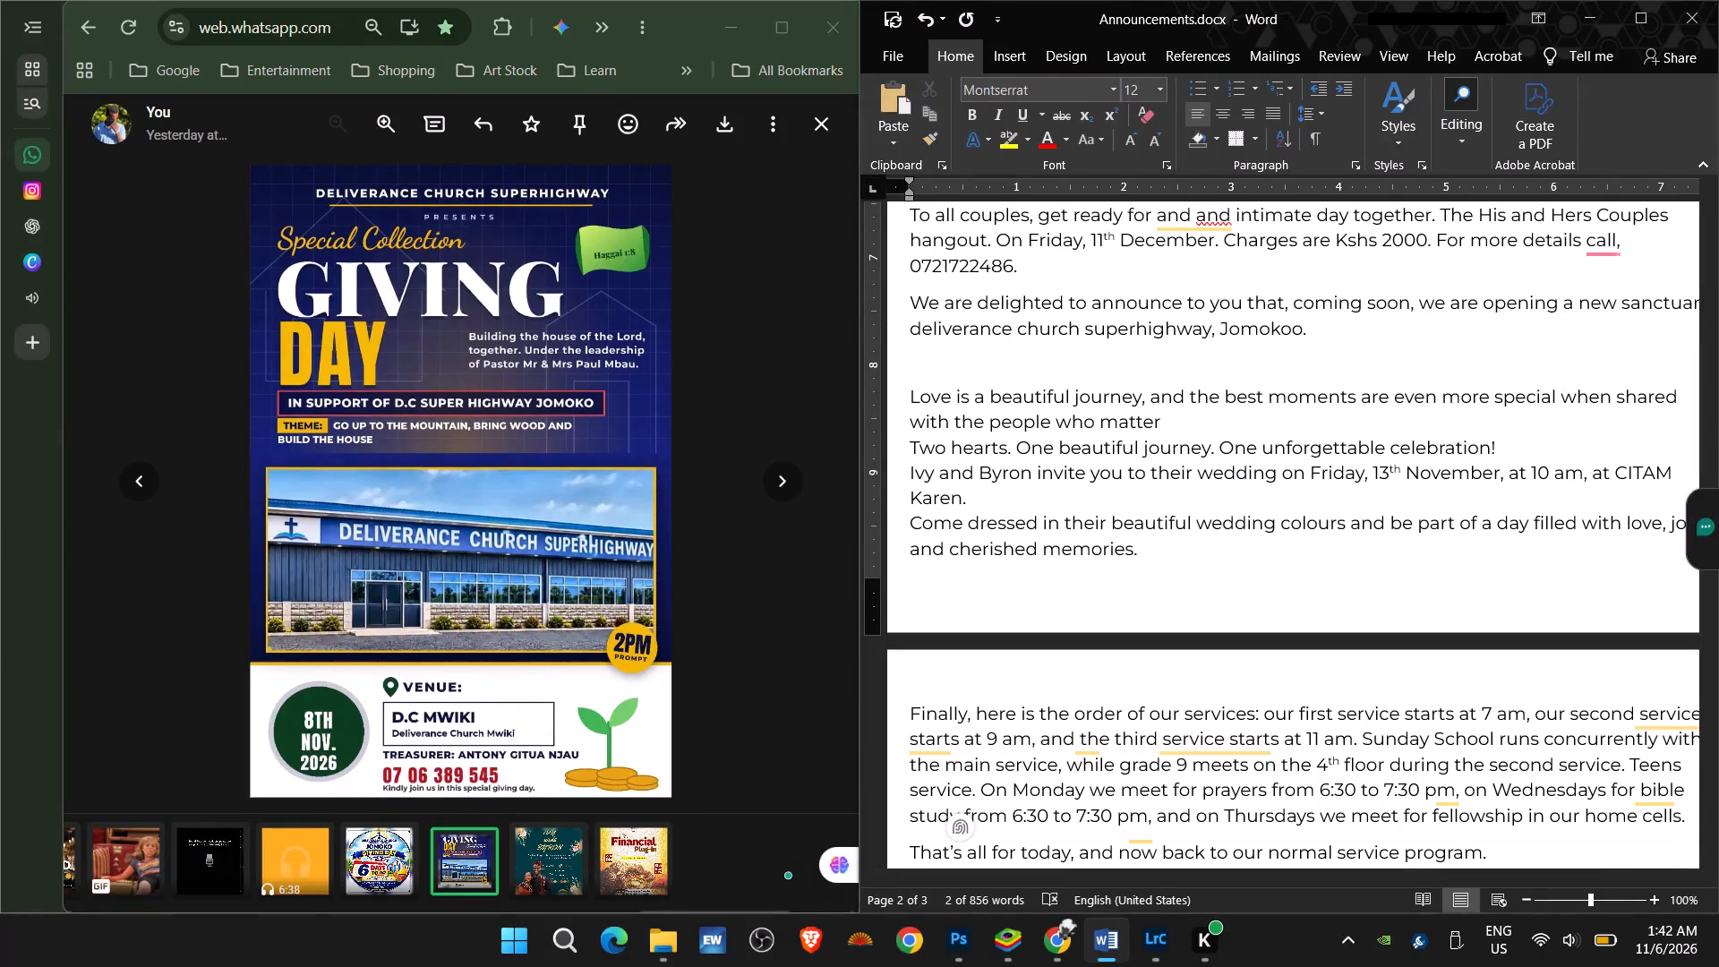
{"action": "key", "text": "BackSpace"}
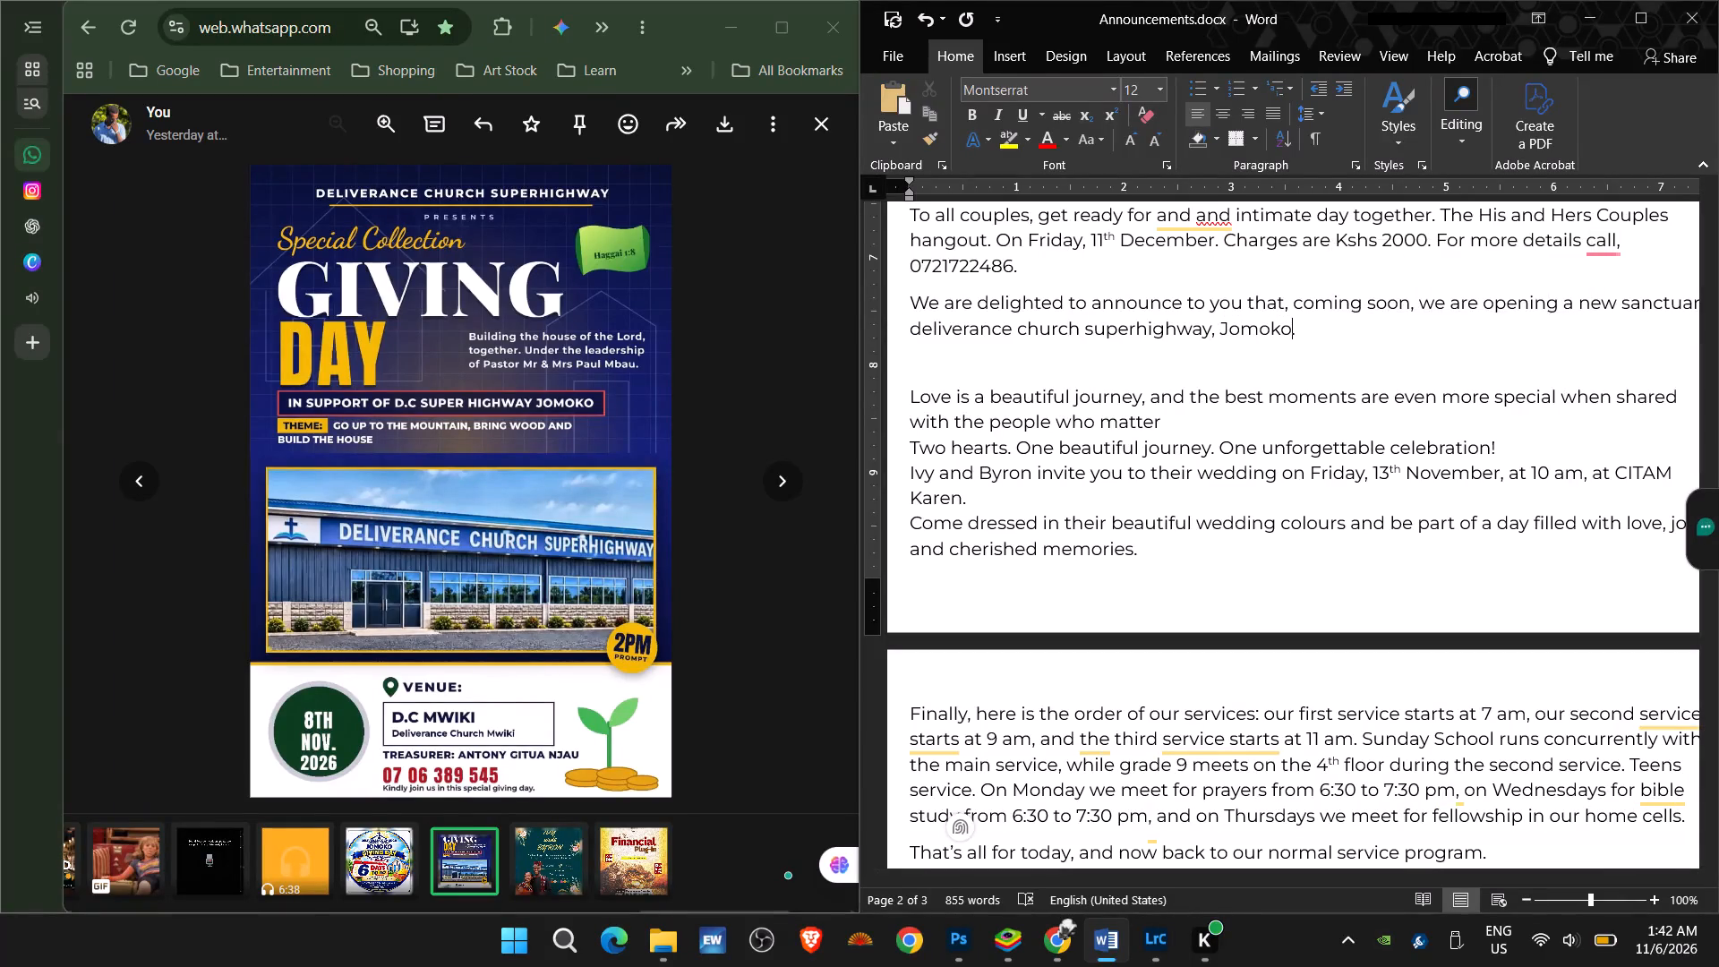
Begin a new sentence after "Jomoko." in the sanctuary announcement reading "And on that note, we will".
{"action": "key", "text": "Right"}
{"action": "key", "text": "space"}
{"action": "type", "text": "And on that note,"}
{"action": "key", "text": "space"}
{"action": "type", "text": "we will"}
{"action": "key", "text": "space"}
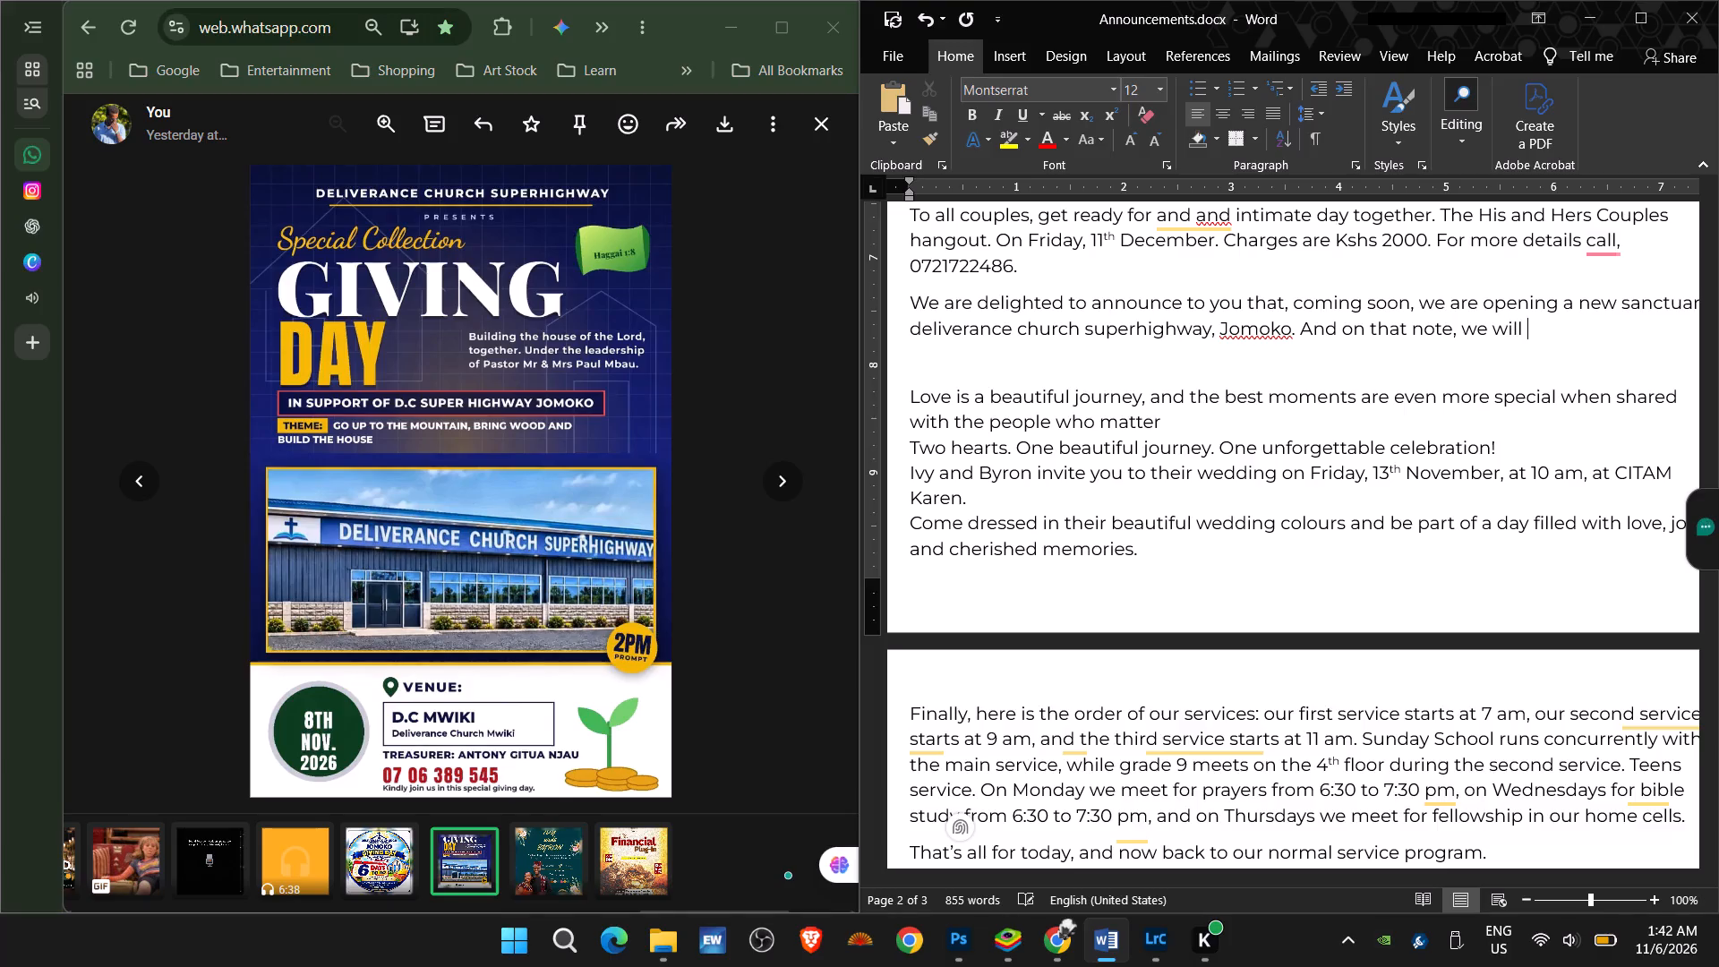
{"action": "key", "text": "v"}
Replace the stray "v" after "we will" in the new sanctuary announcement and continue the sentence with "be having a".
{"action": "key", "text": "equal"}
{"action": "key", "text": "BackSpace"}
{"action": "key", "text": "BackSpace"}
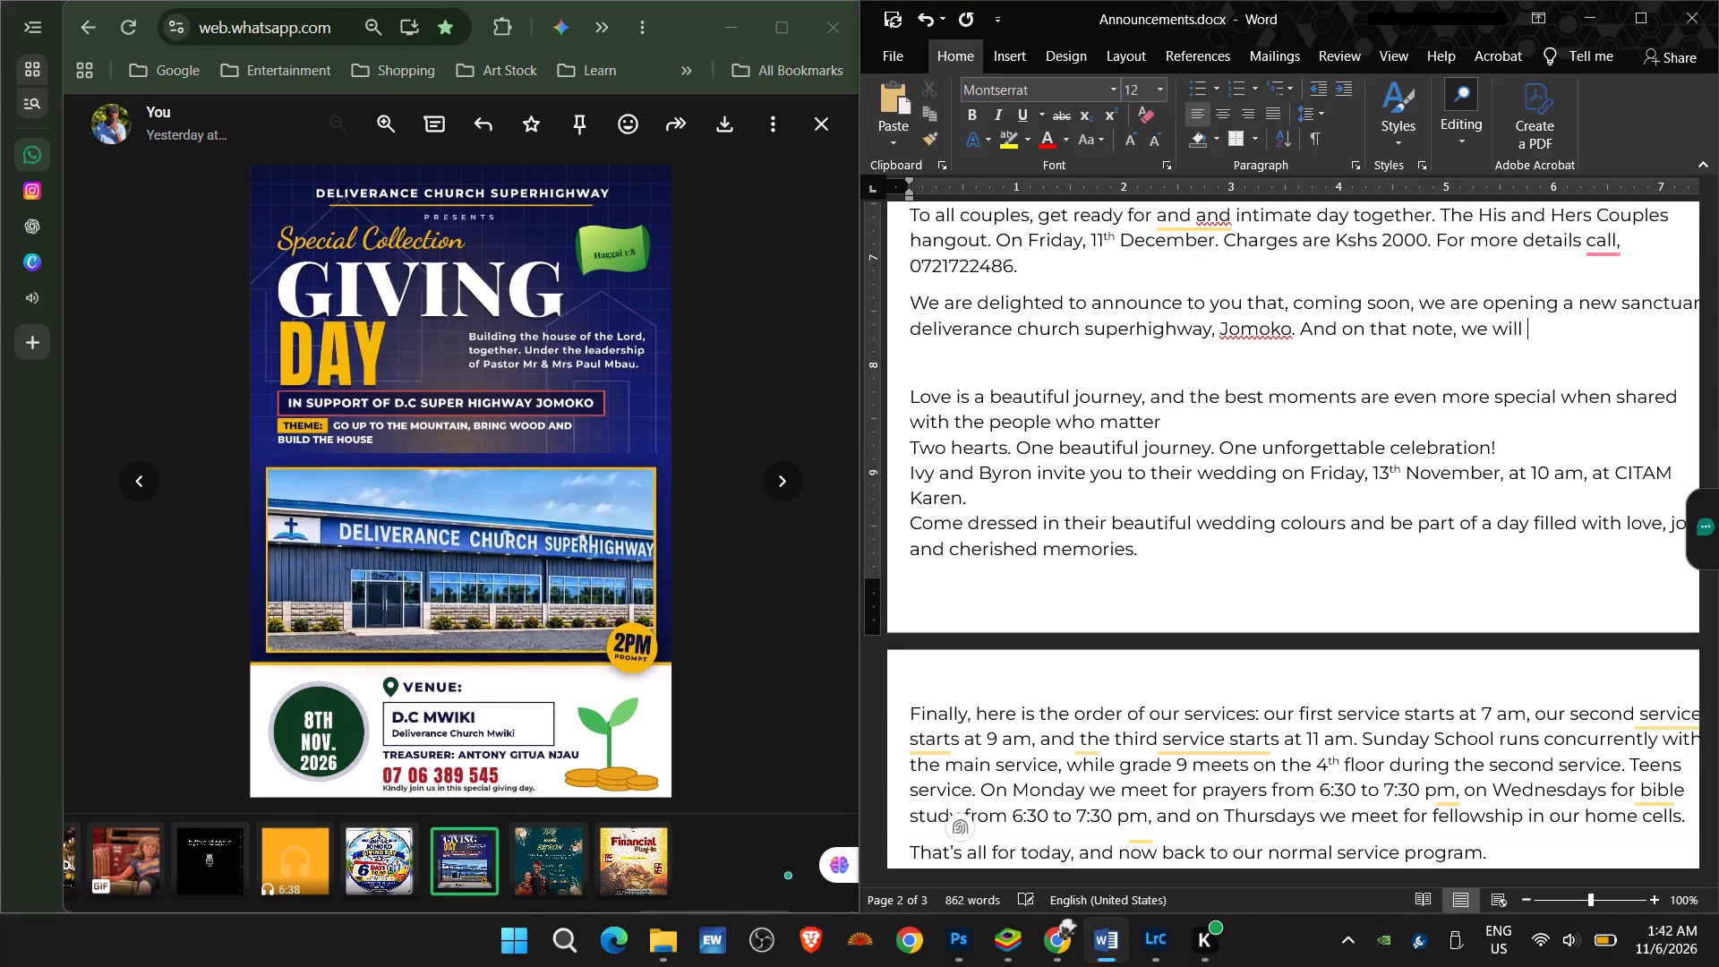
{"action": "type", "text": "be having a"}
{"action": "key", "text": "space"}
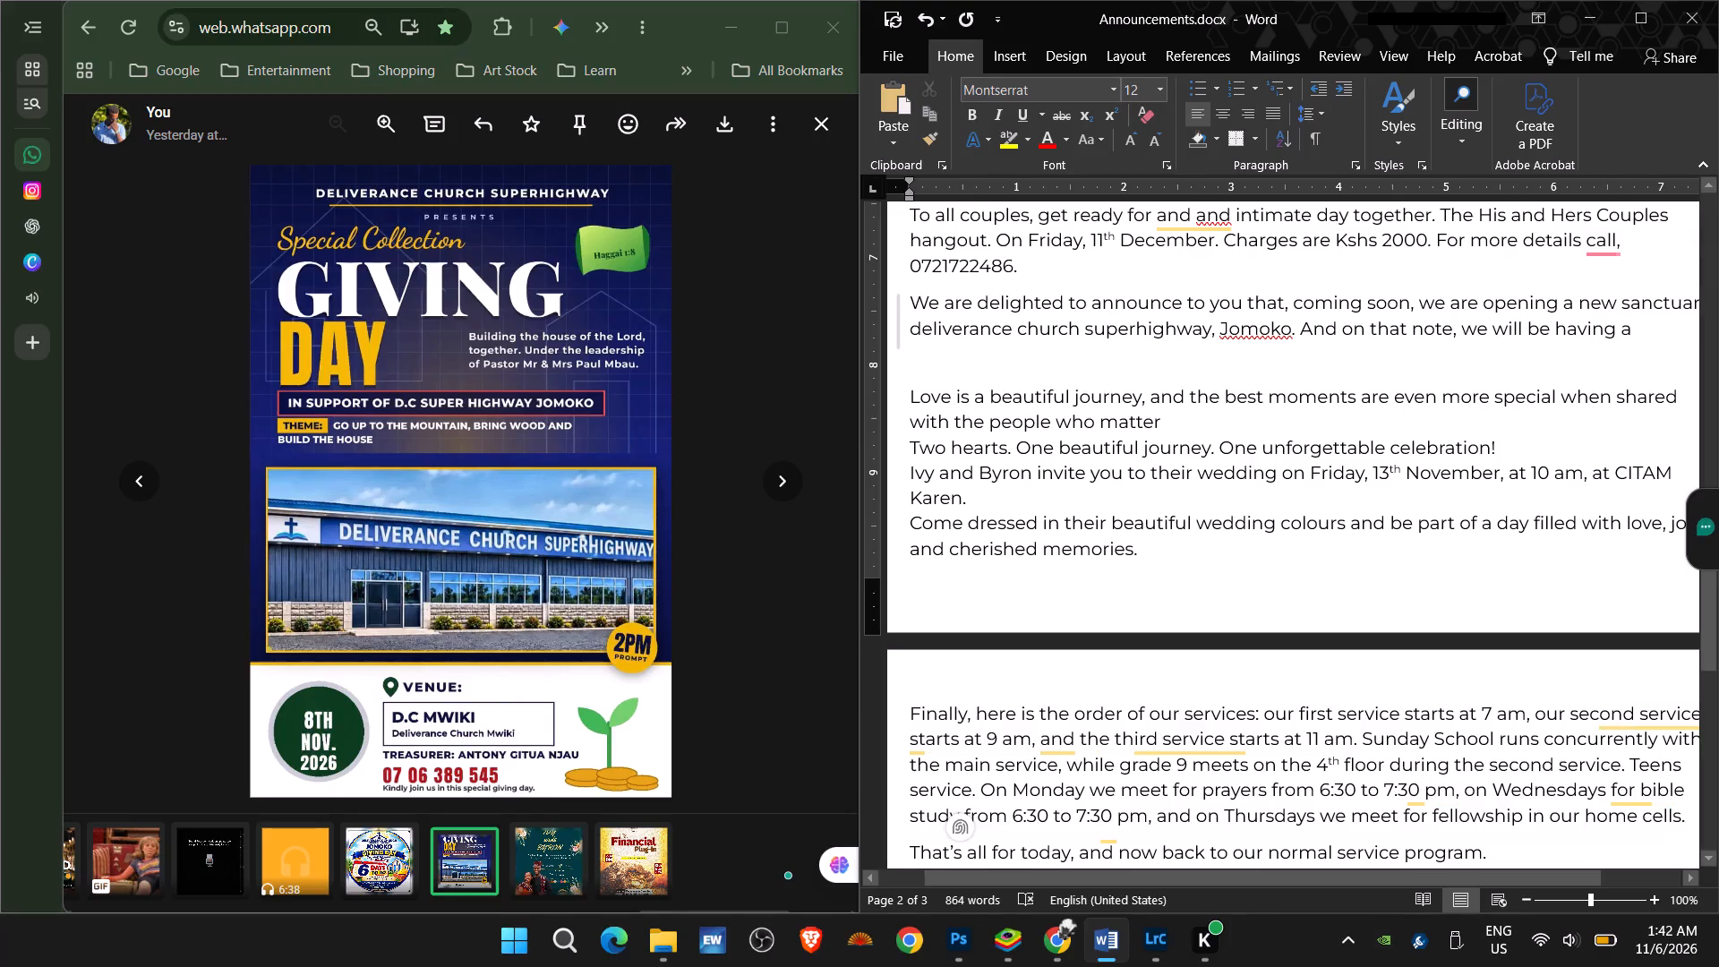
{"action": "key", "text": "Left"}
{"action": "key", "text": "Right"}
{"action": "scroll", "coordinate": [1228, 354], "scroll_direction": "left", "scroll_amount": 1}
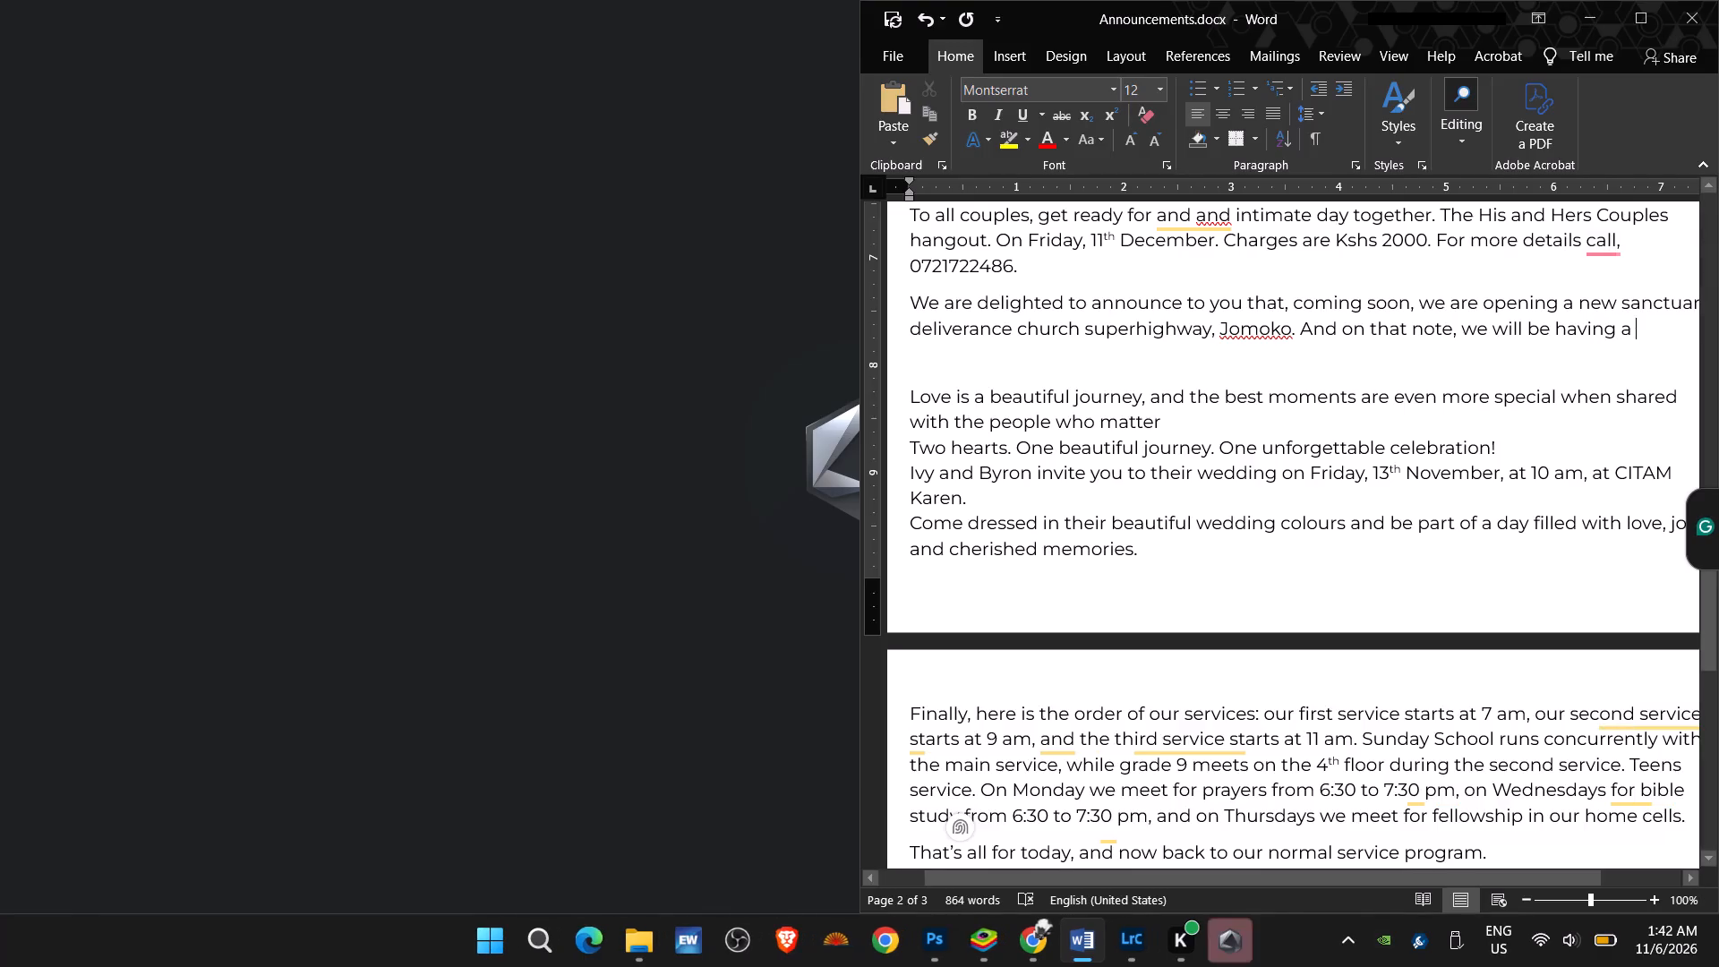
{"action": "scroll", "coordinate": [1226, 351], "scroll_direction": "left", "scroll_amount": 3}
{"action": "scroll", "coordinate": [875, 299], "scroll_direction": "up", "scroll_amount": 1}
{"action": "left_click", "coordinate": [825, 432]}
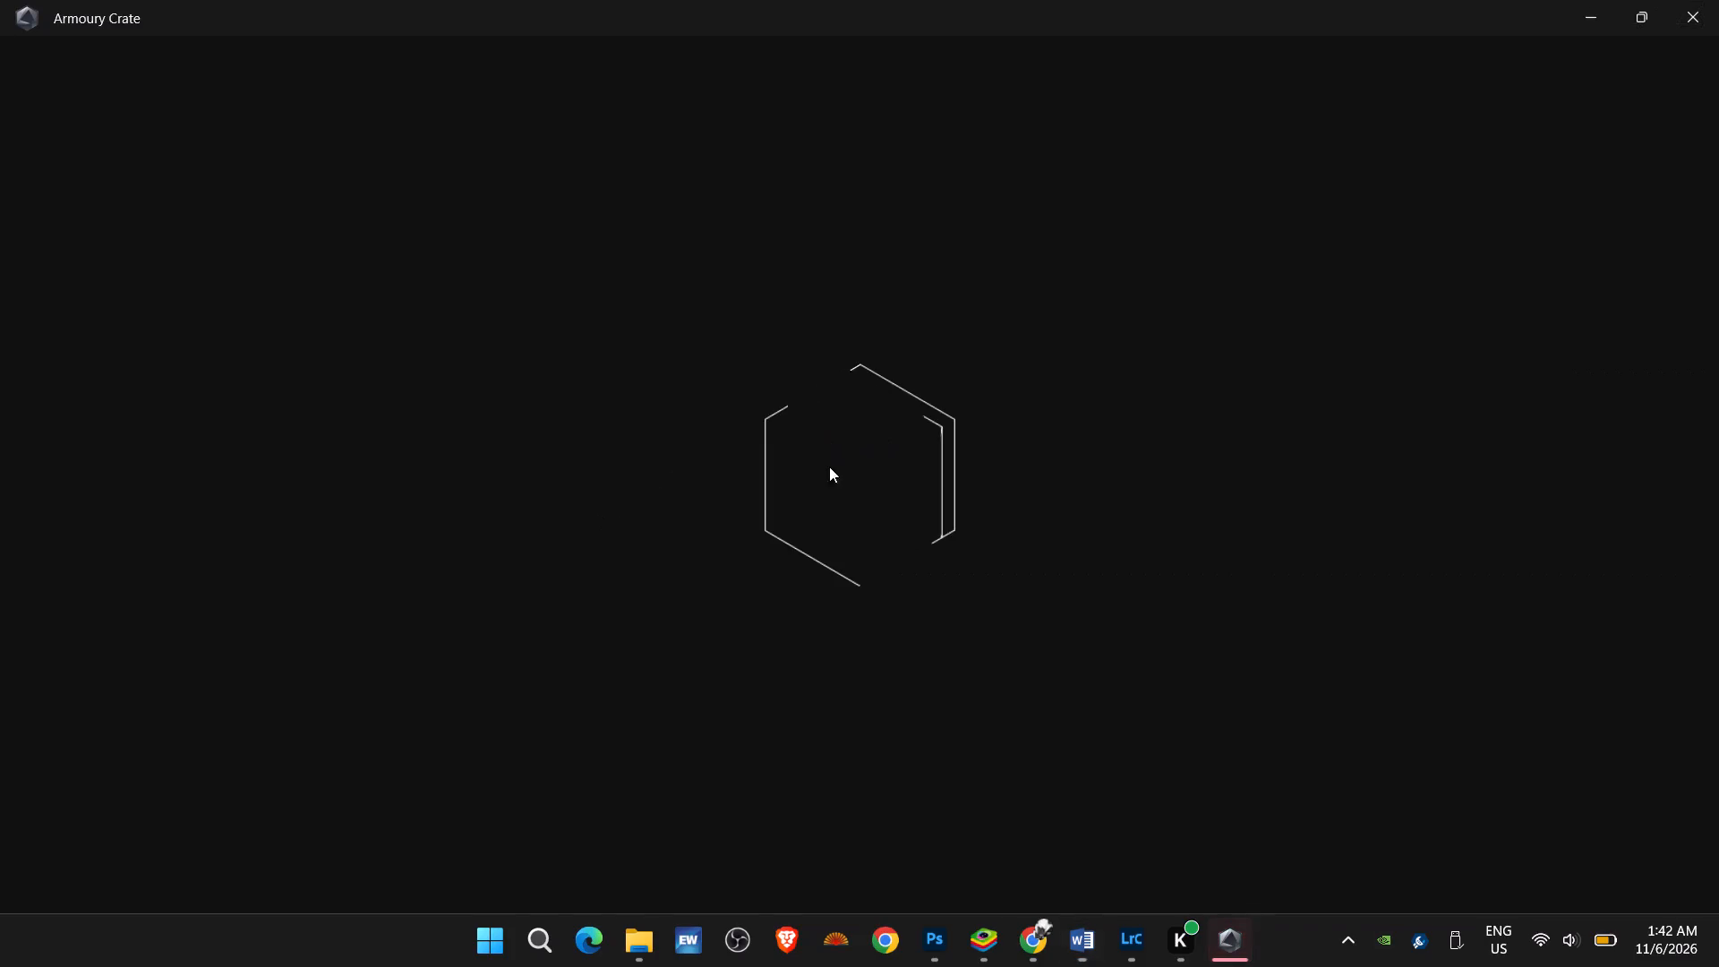
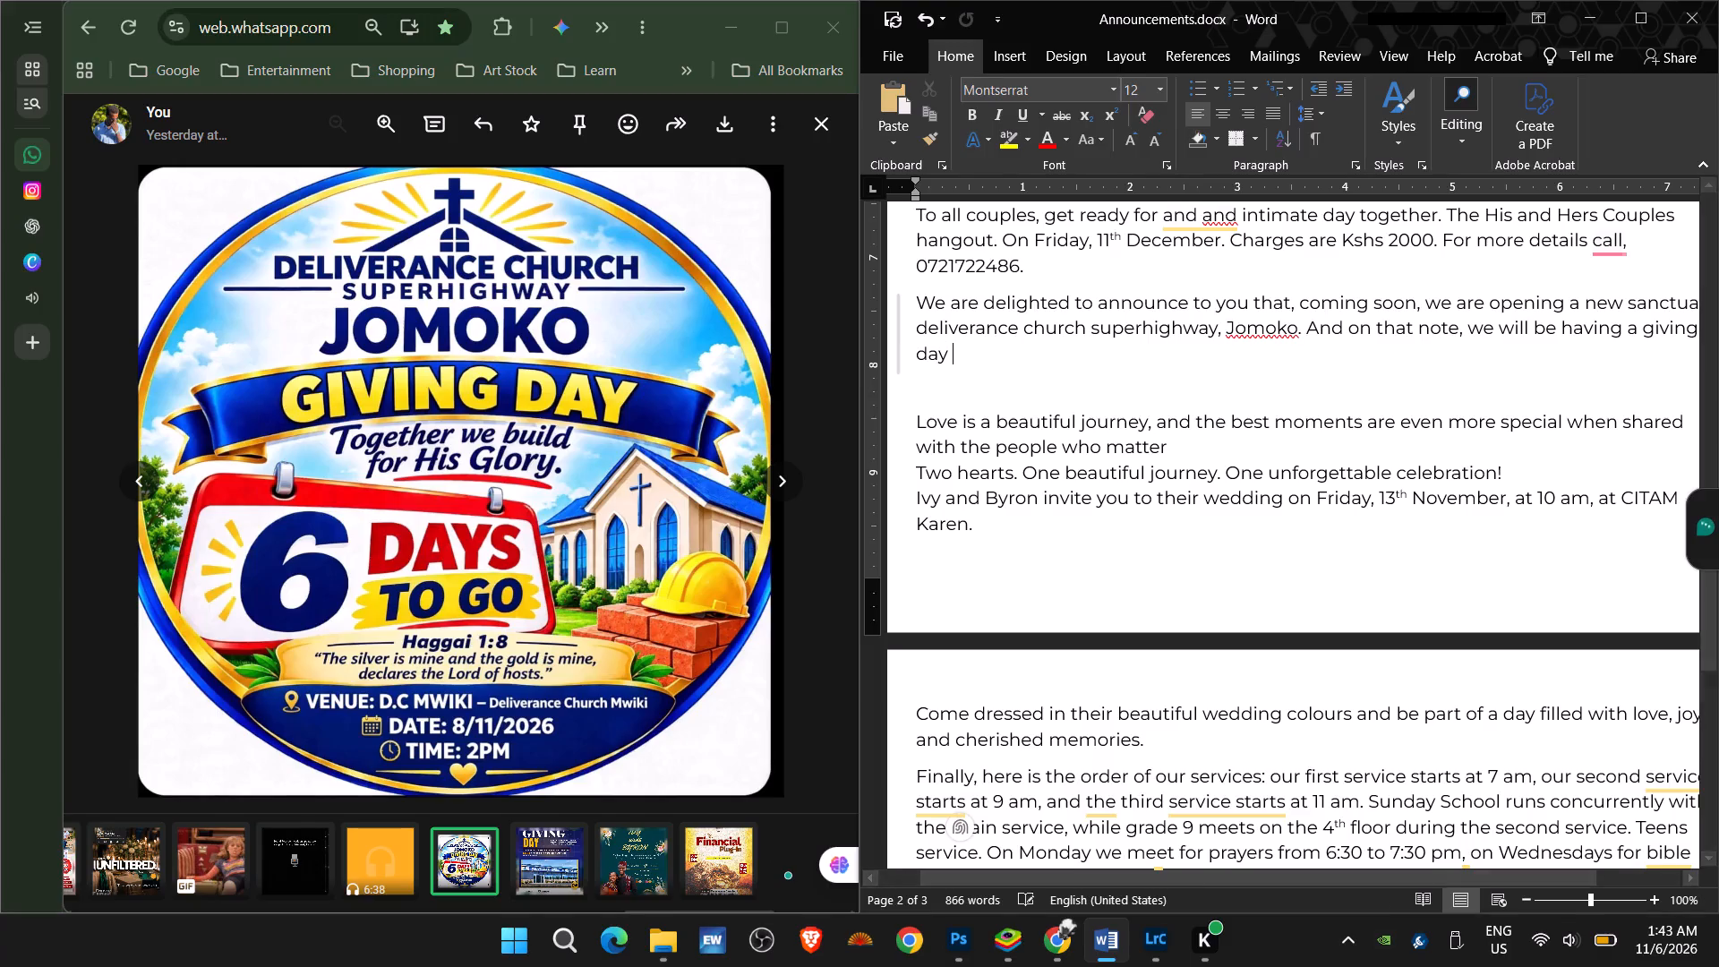
Continue the new sanctuary announcement after "giving day" with "today, in support of the".
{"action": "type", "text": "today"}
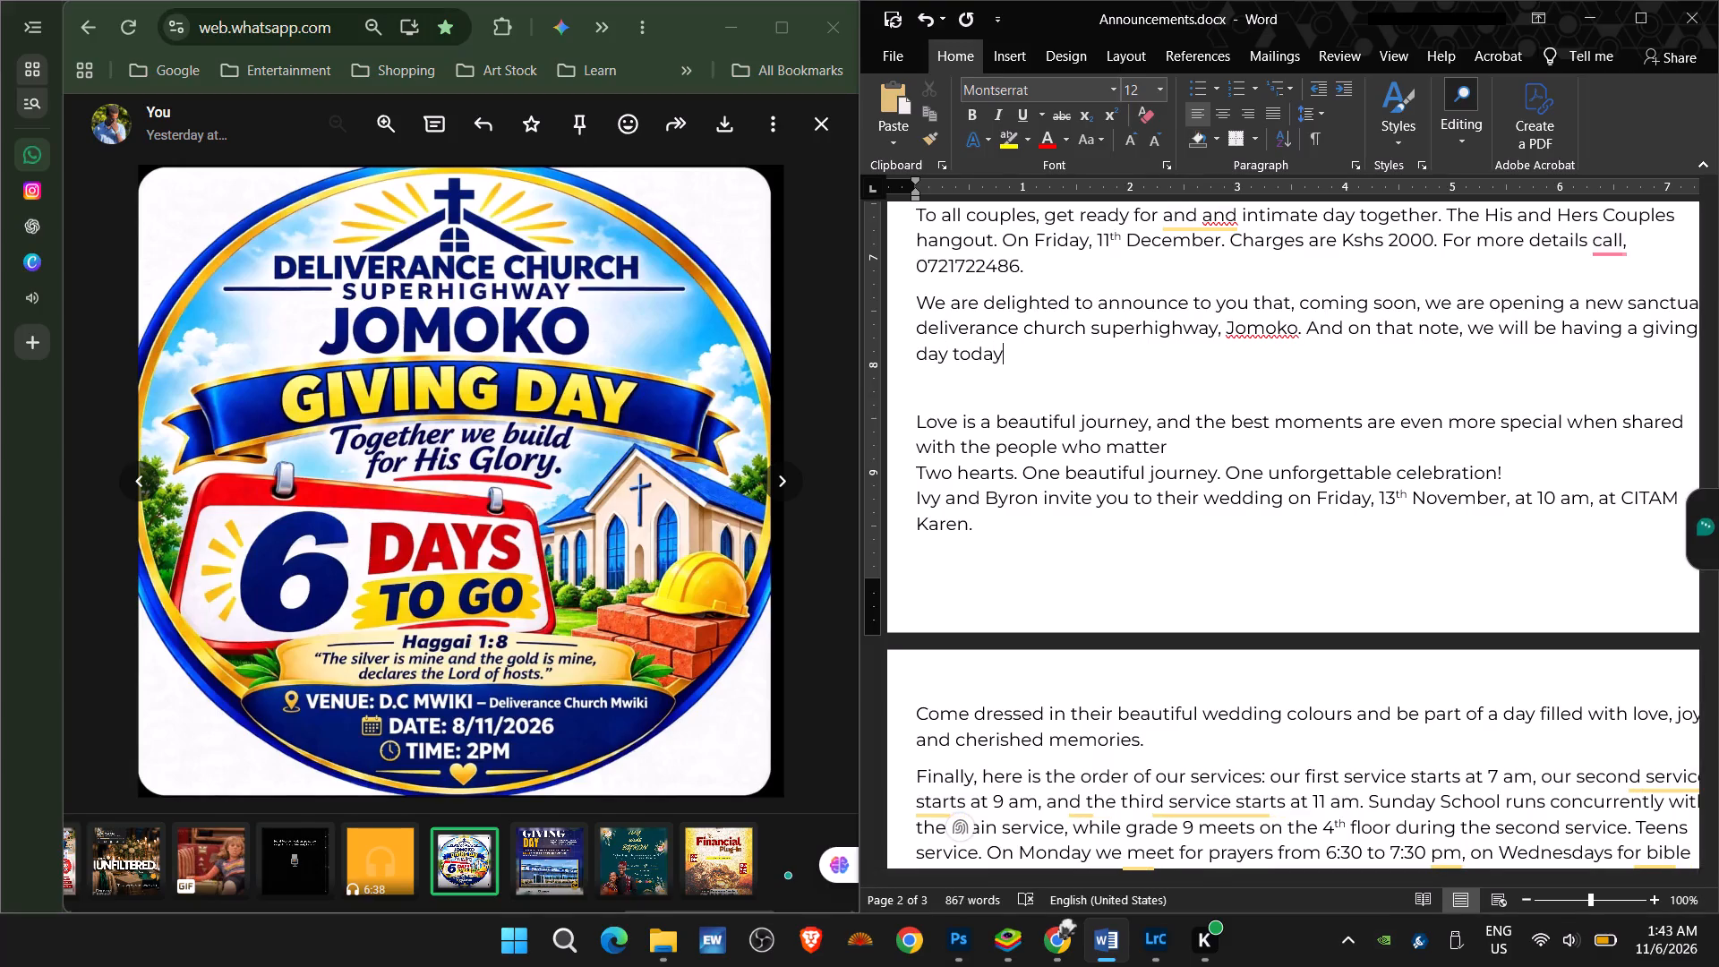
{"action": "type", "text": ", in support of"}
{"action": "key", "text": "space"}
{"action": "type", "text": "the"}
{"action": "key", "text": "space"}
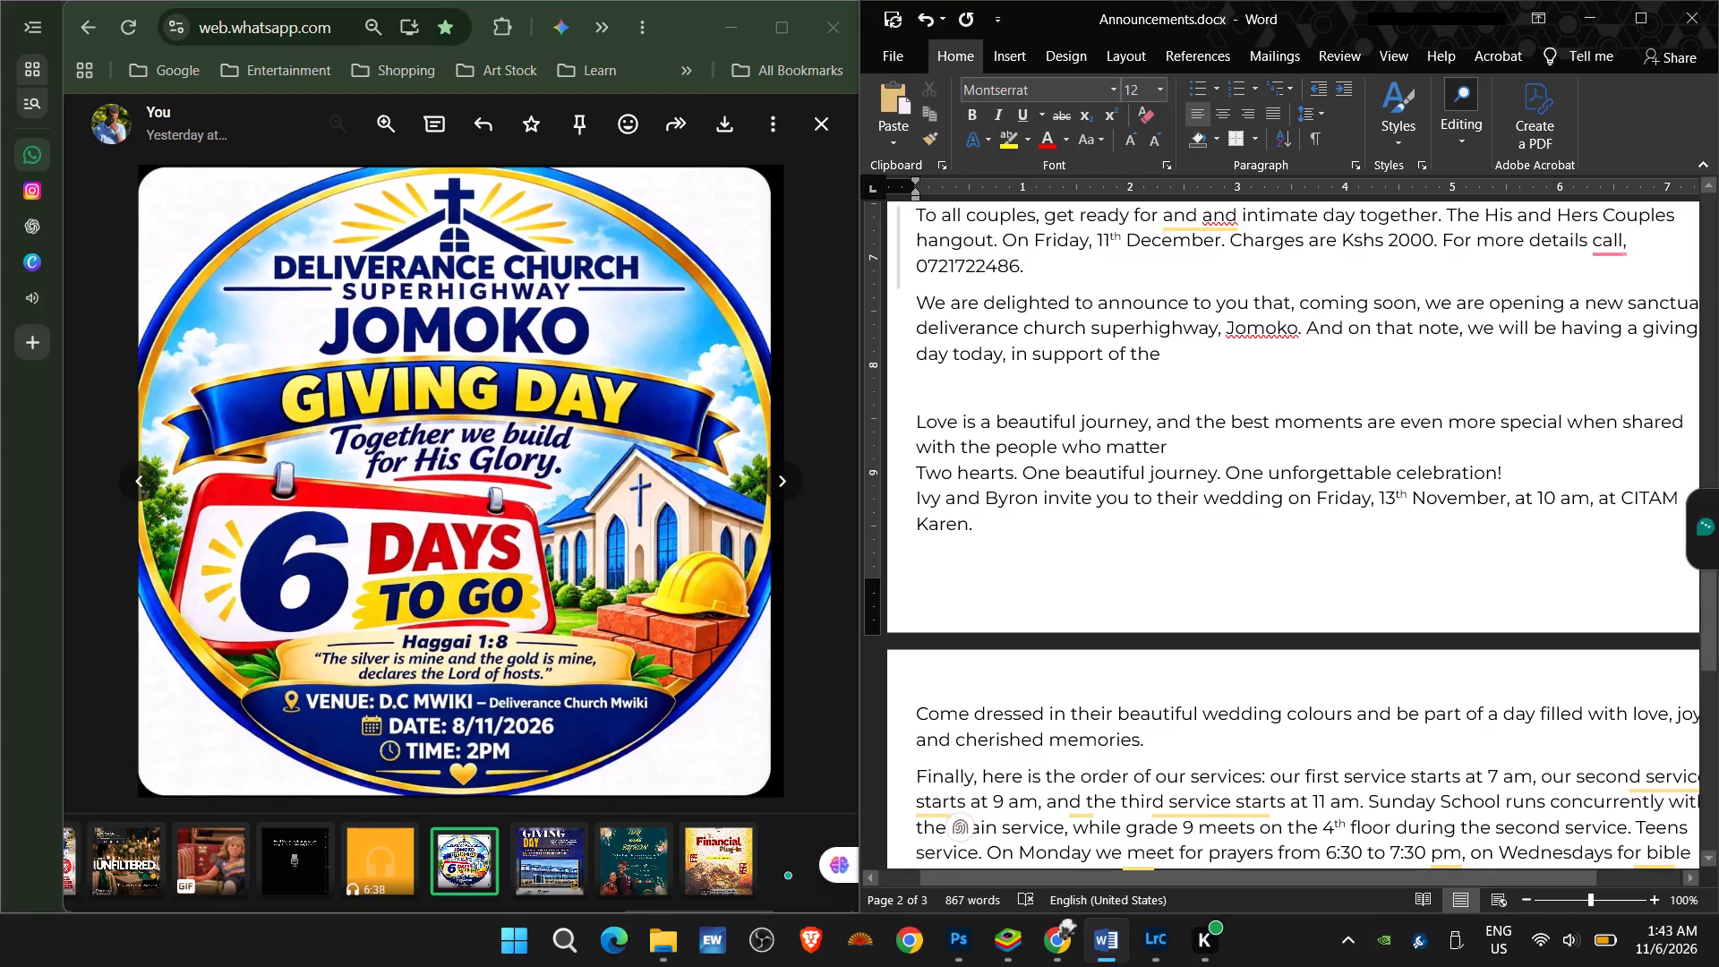
Replace the trailing "the" after "in support of" with "building the church." to finish the giving day sentence.
{"action": "type", "text": "=="}
{"action": "key", "text": "BackSpace"}
{"action": "key", "text": "BackSpace"}
{"action": "key", "text": "BackSpace"}
{"action": "key", "text": "BackSpace"}
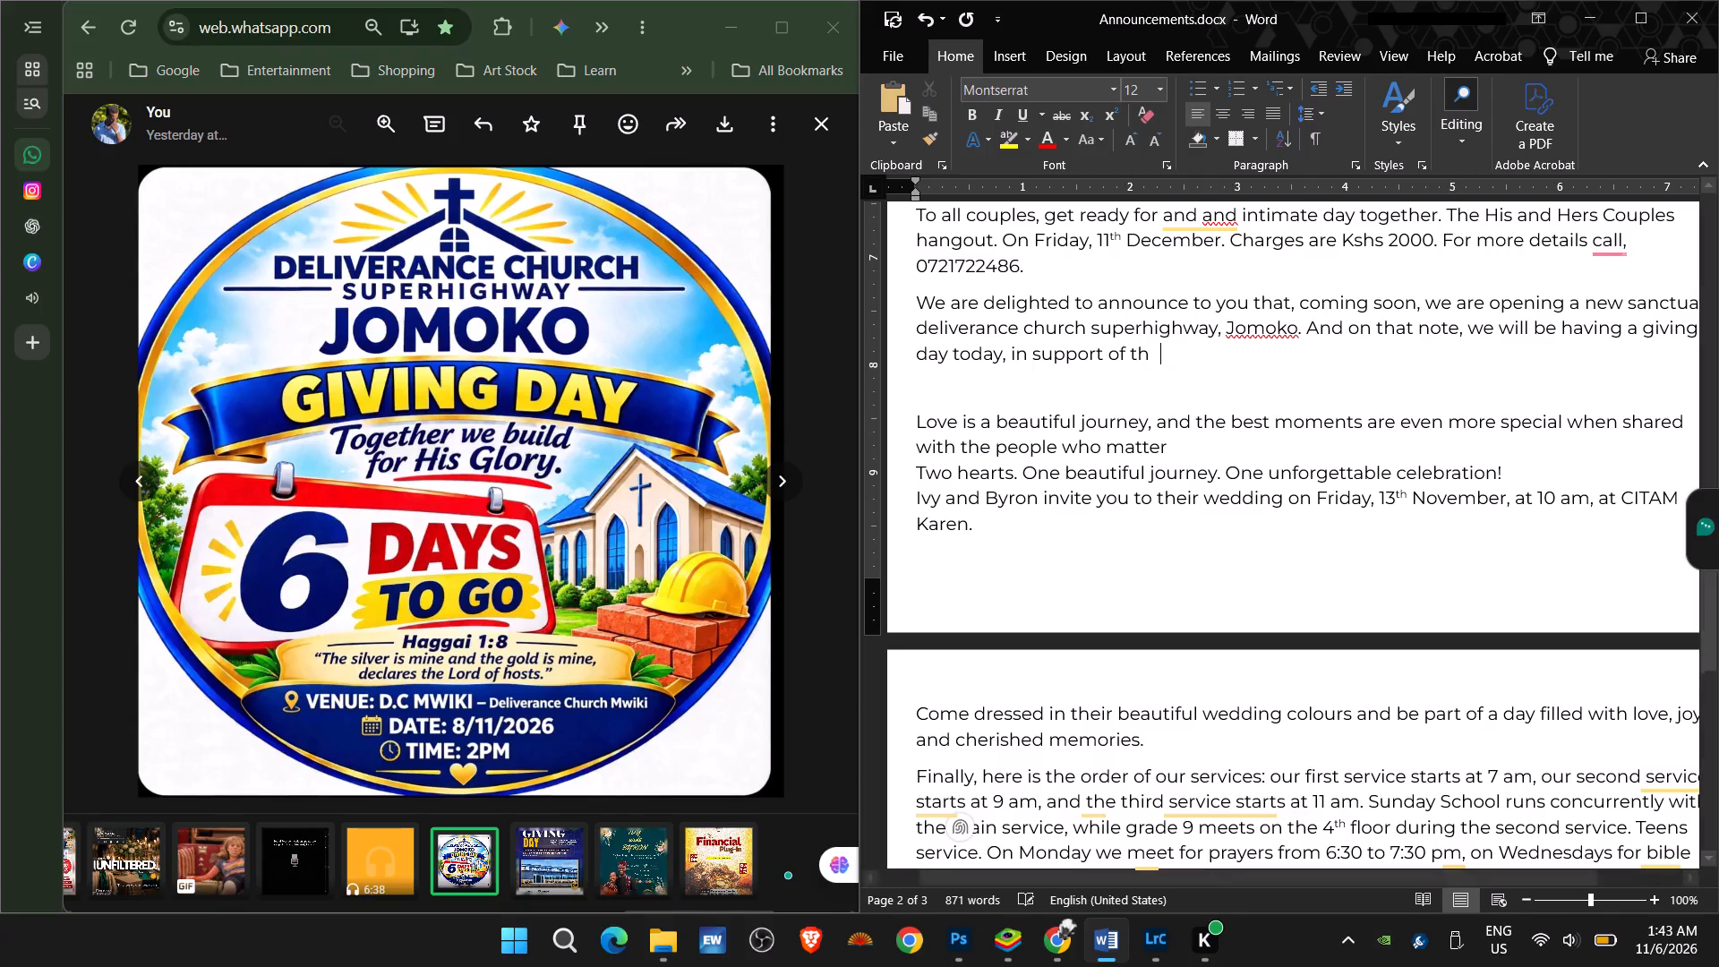
{"action": "key", "text": "BackSpace"}
{"action": "key", "text": "BackSpace"}
{"action": "type", "text": "building the"}
{"action": "key", "text": "space"}
{"action": "type", "text": "church"}
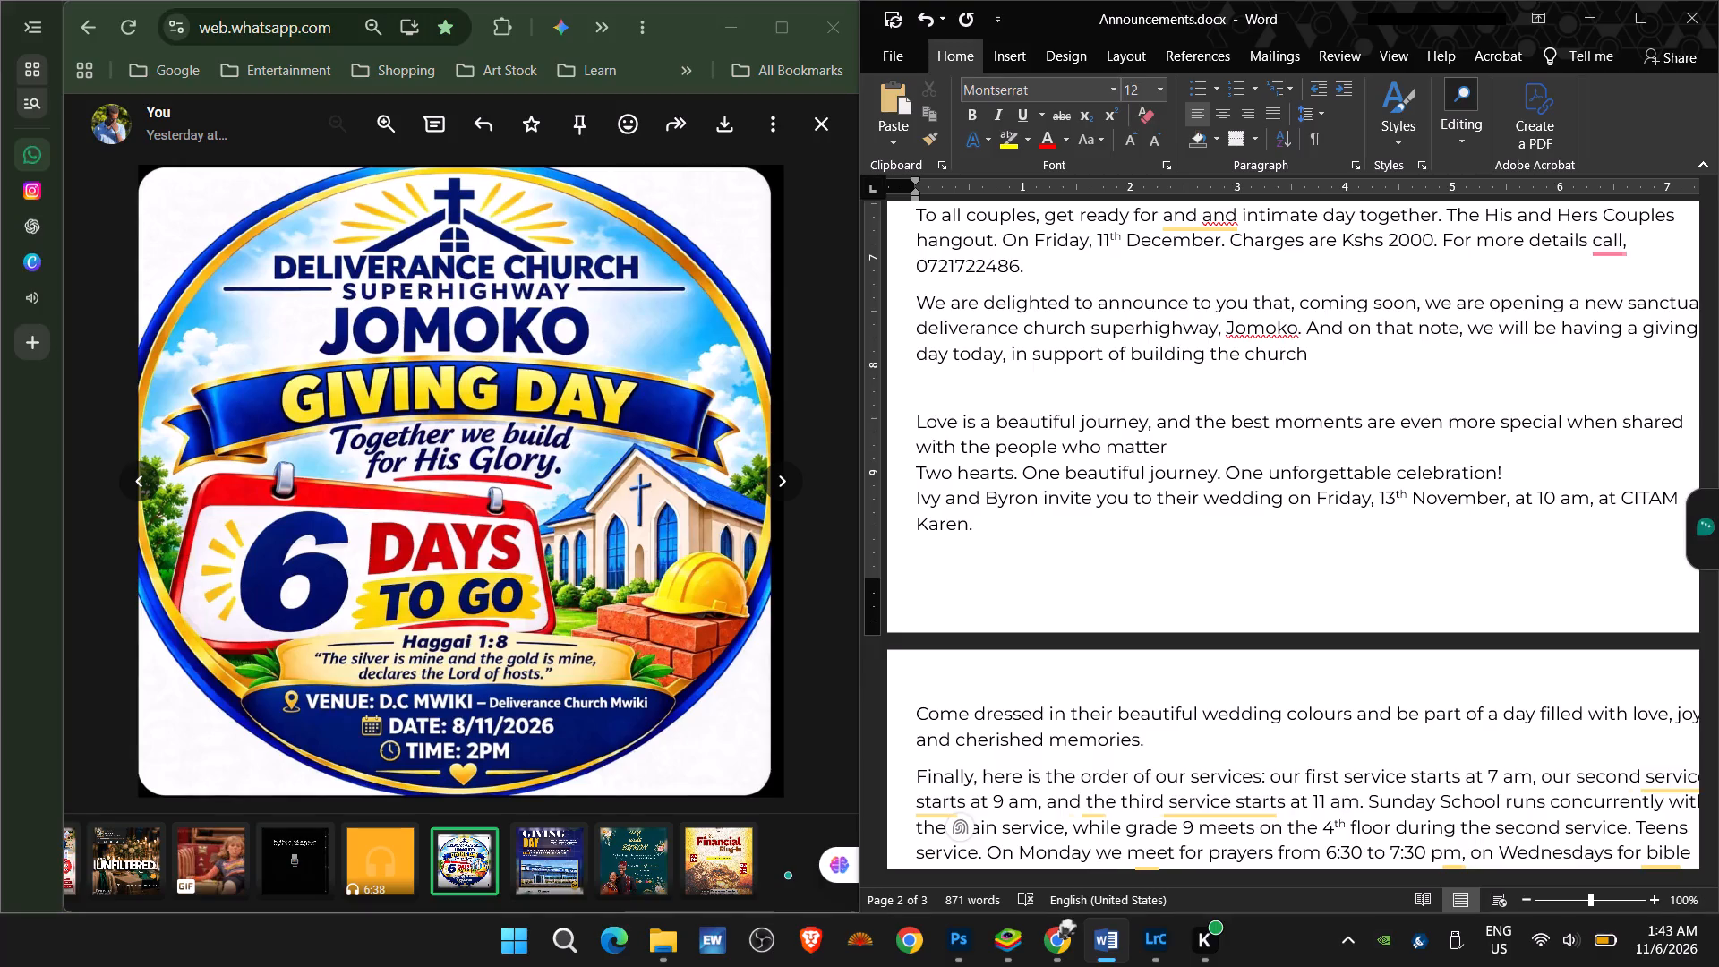
{"action": "type", "text": "."}
Start a new sentence after "building the church." in the giving day announcement, beginning with "It wil".
{"action": "key", "text": "space"}
{"action": "key", "text": "shift+i"}
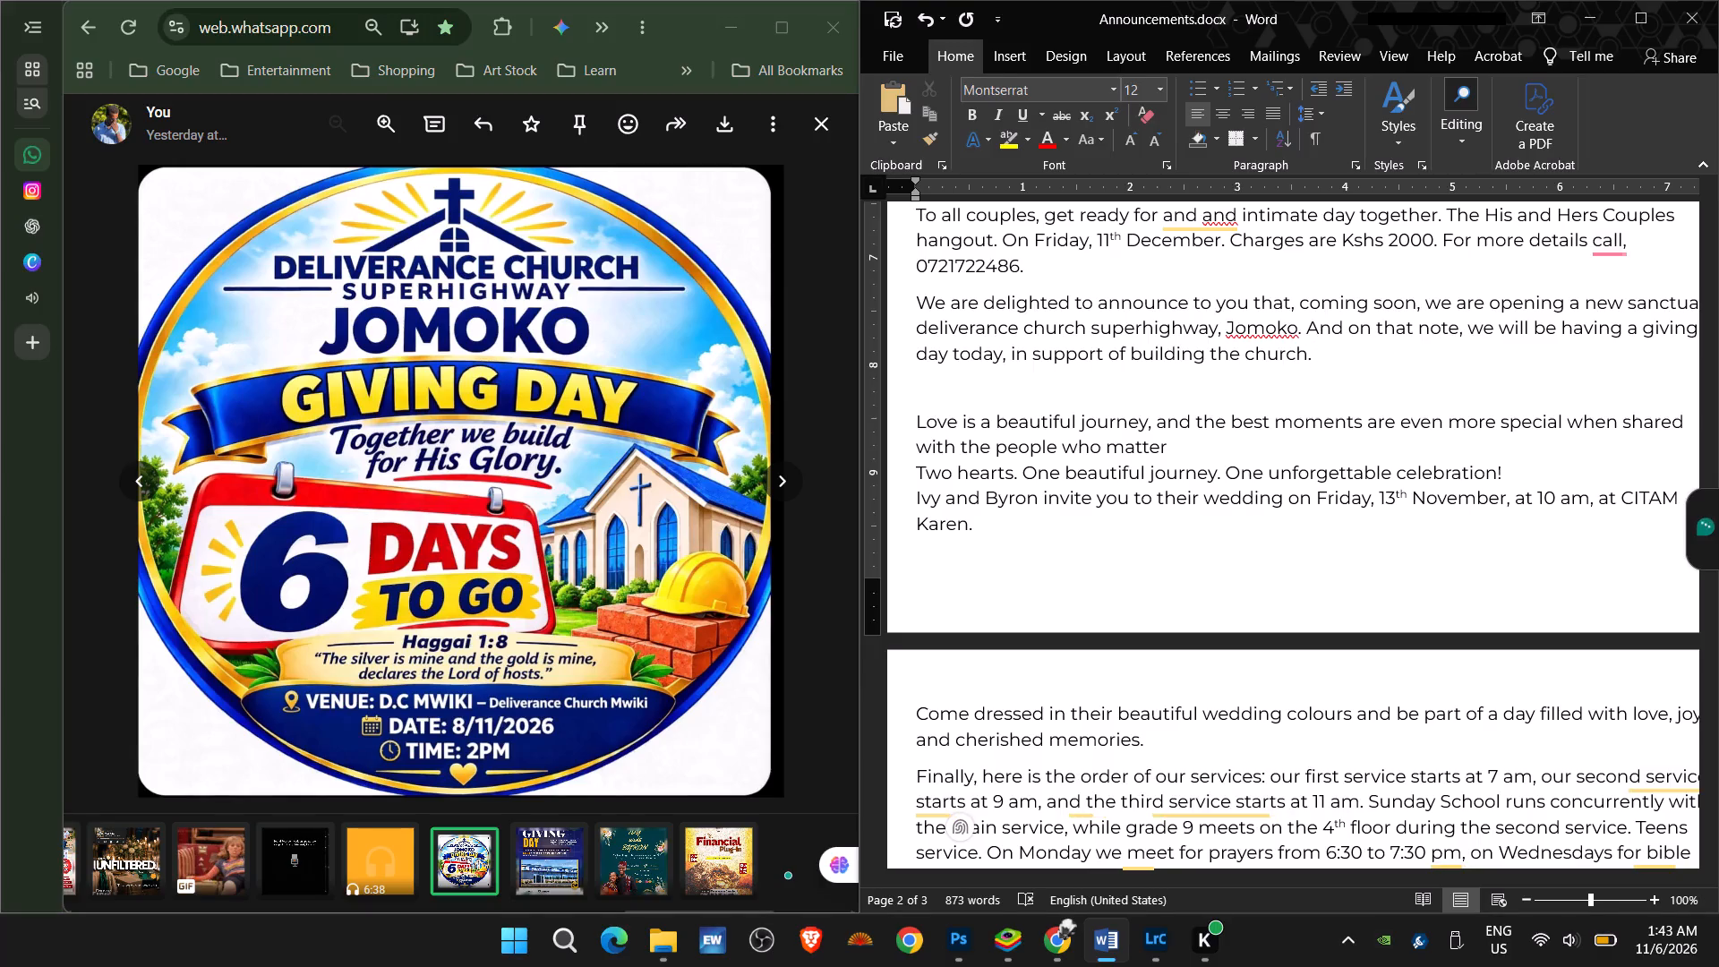
{"action": "type", "text": "t wil"}
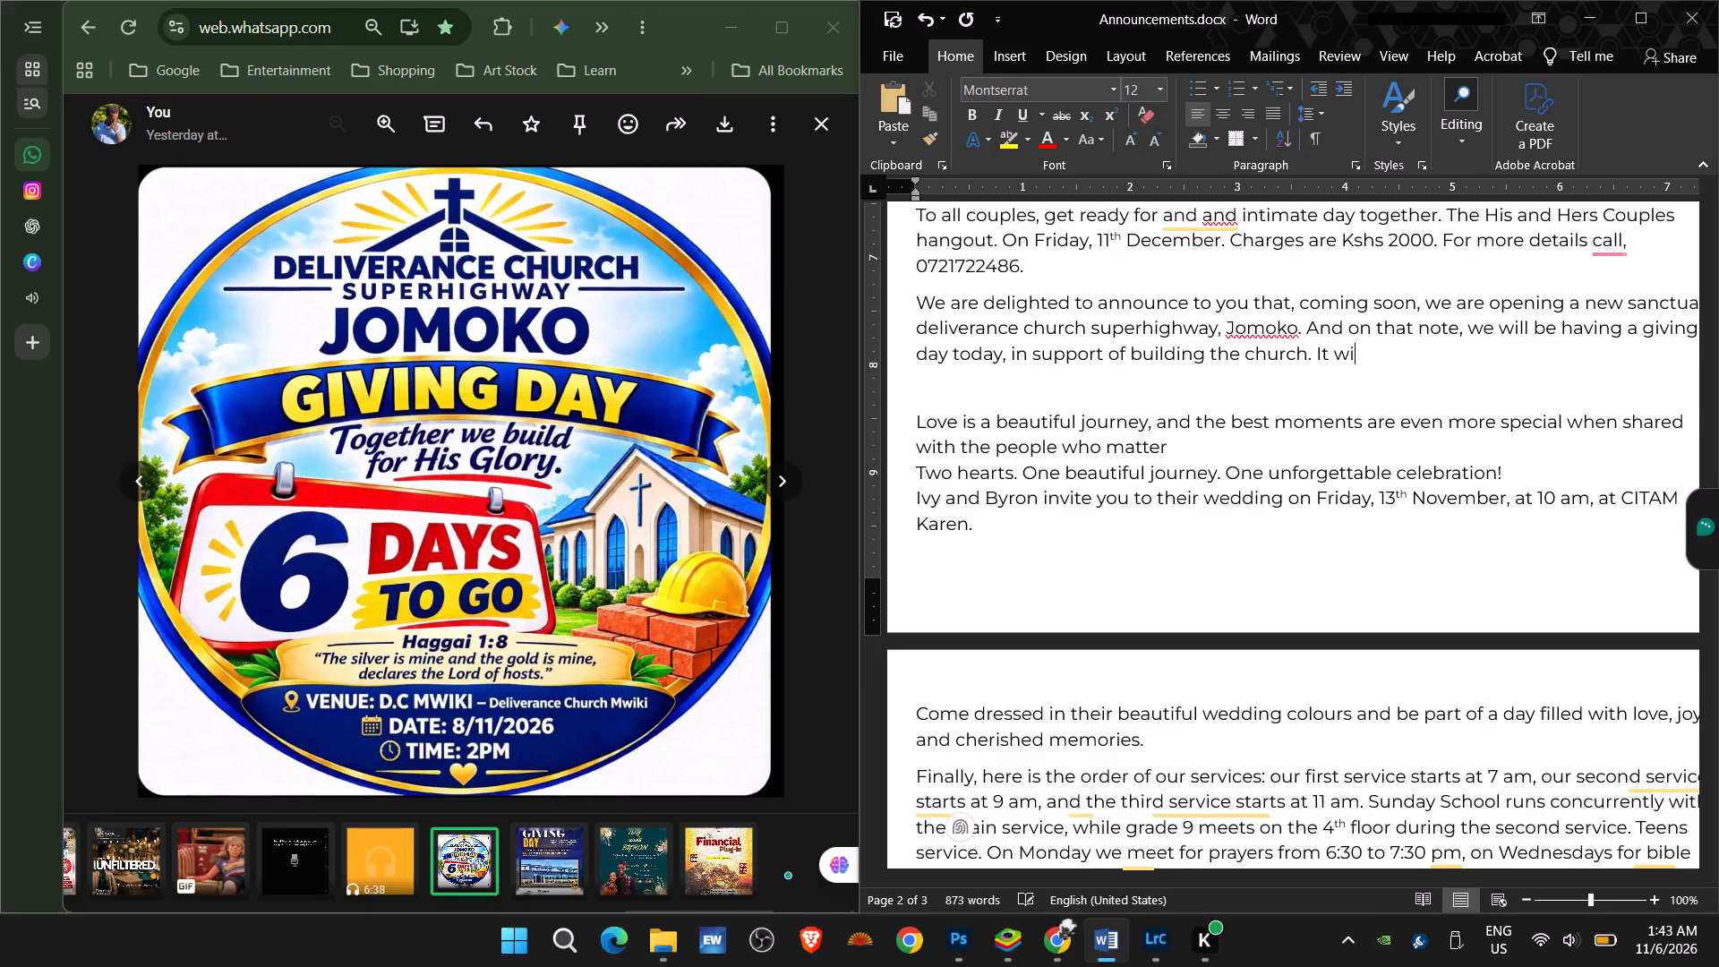
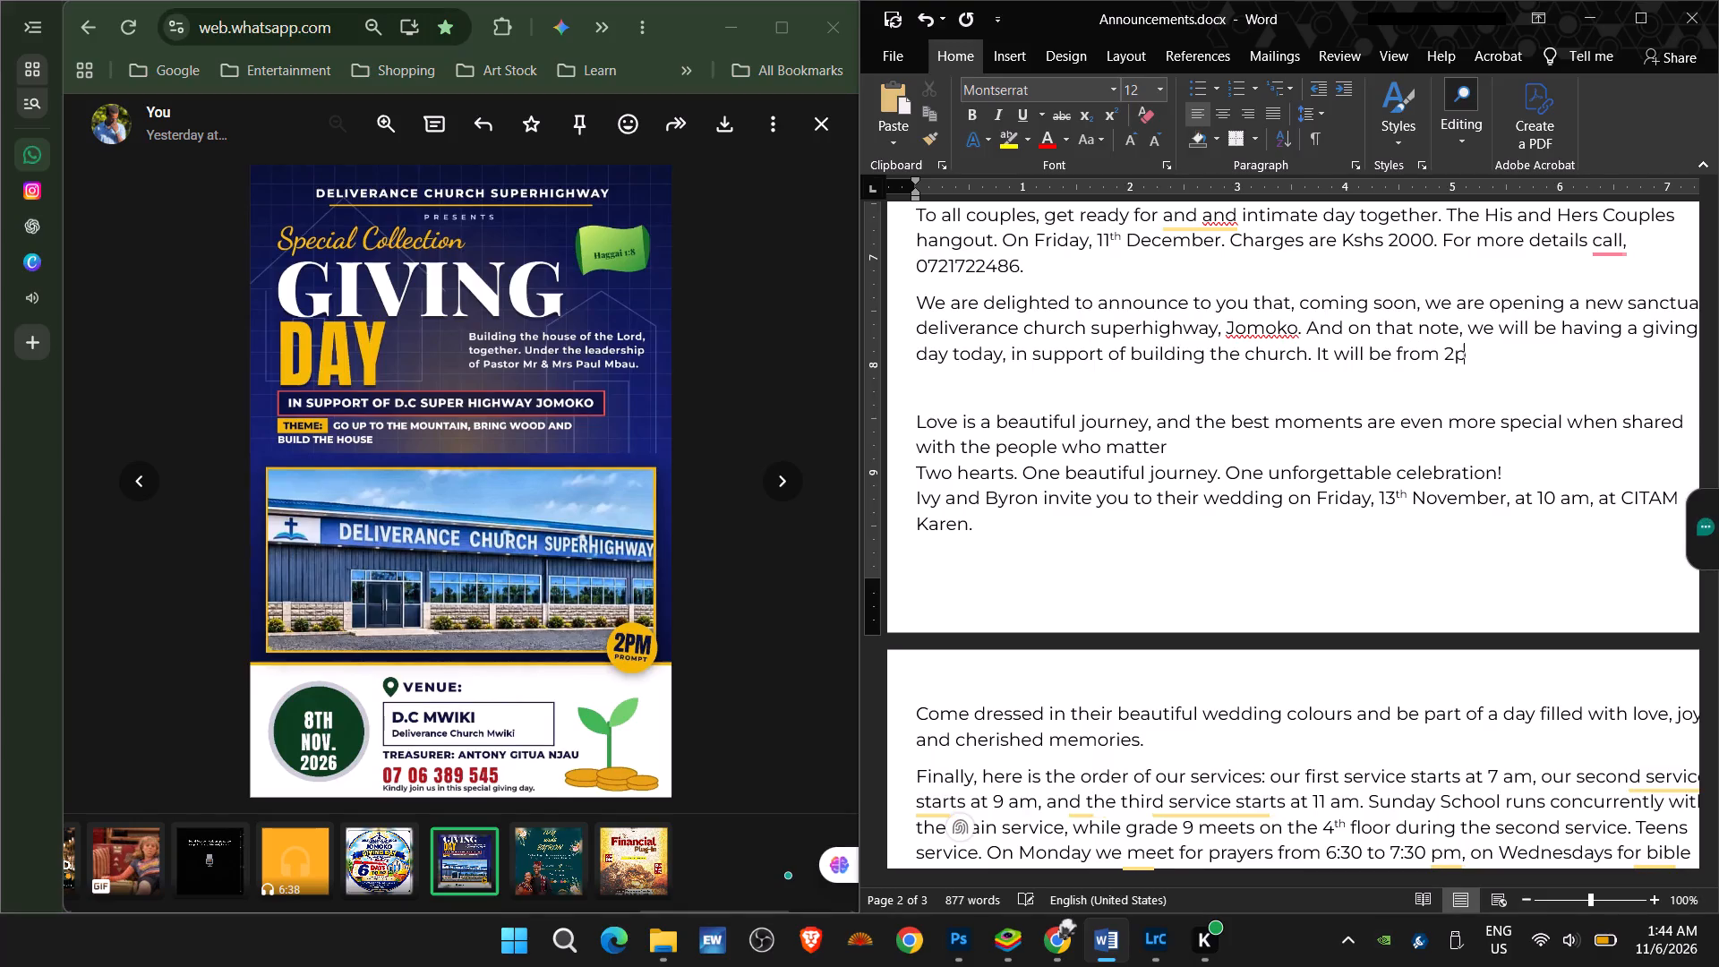
Complete the giving day sentence with "2pm, here in church" and accept the suggested spacing correction to "2 pm".
{"action": "type", "text": "m"}
{"action": "key", "text": "space"}
{"action": "key", "text": "BackSpace"}
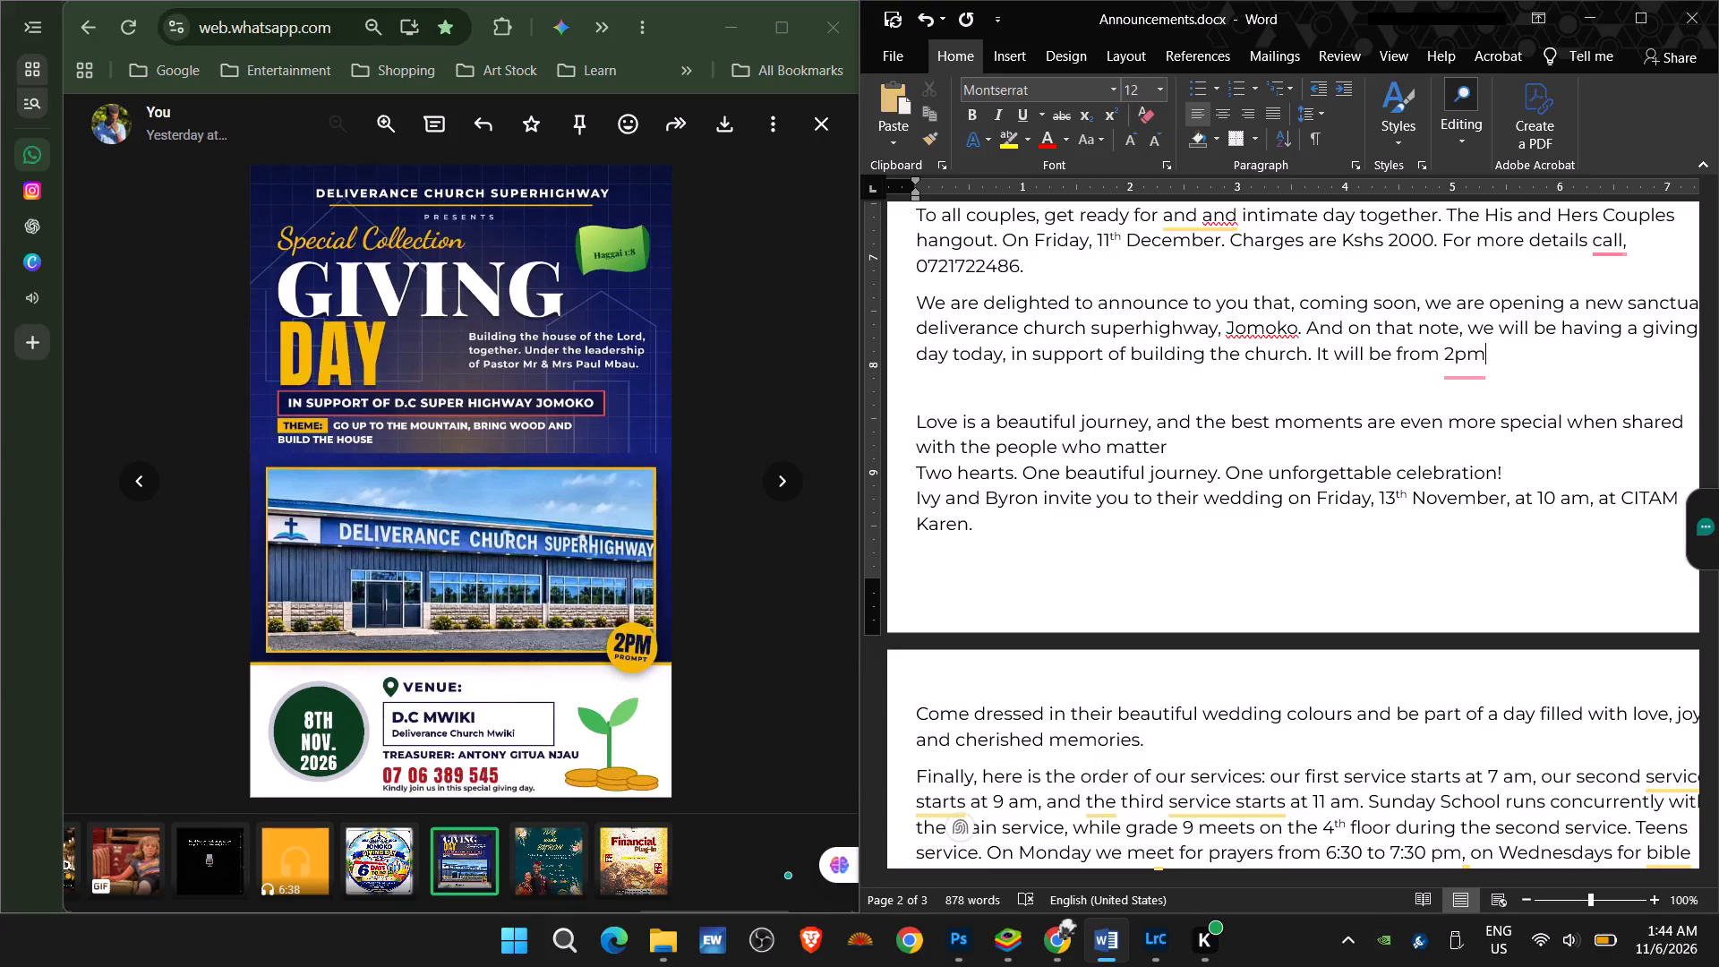
{"action": "type", "text": ","}
{"action": "key", "text": "space"}
{"action": "type", "text": "here"}
{"action": "key", "text": "space"}
{"action": "type", "text": "on"}
{"action": "key", "text": "BackSpace"}
{"action": "key", "text": "BackSpace"}
{"action": "type", "text": "in church"}
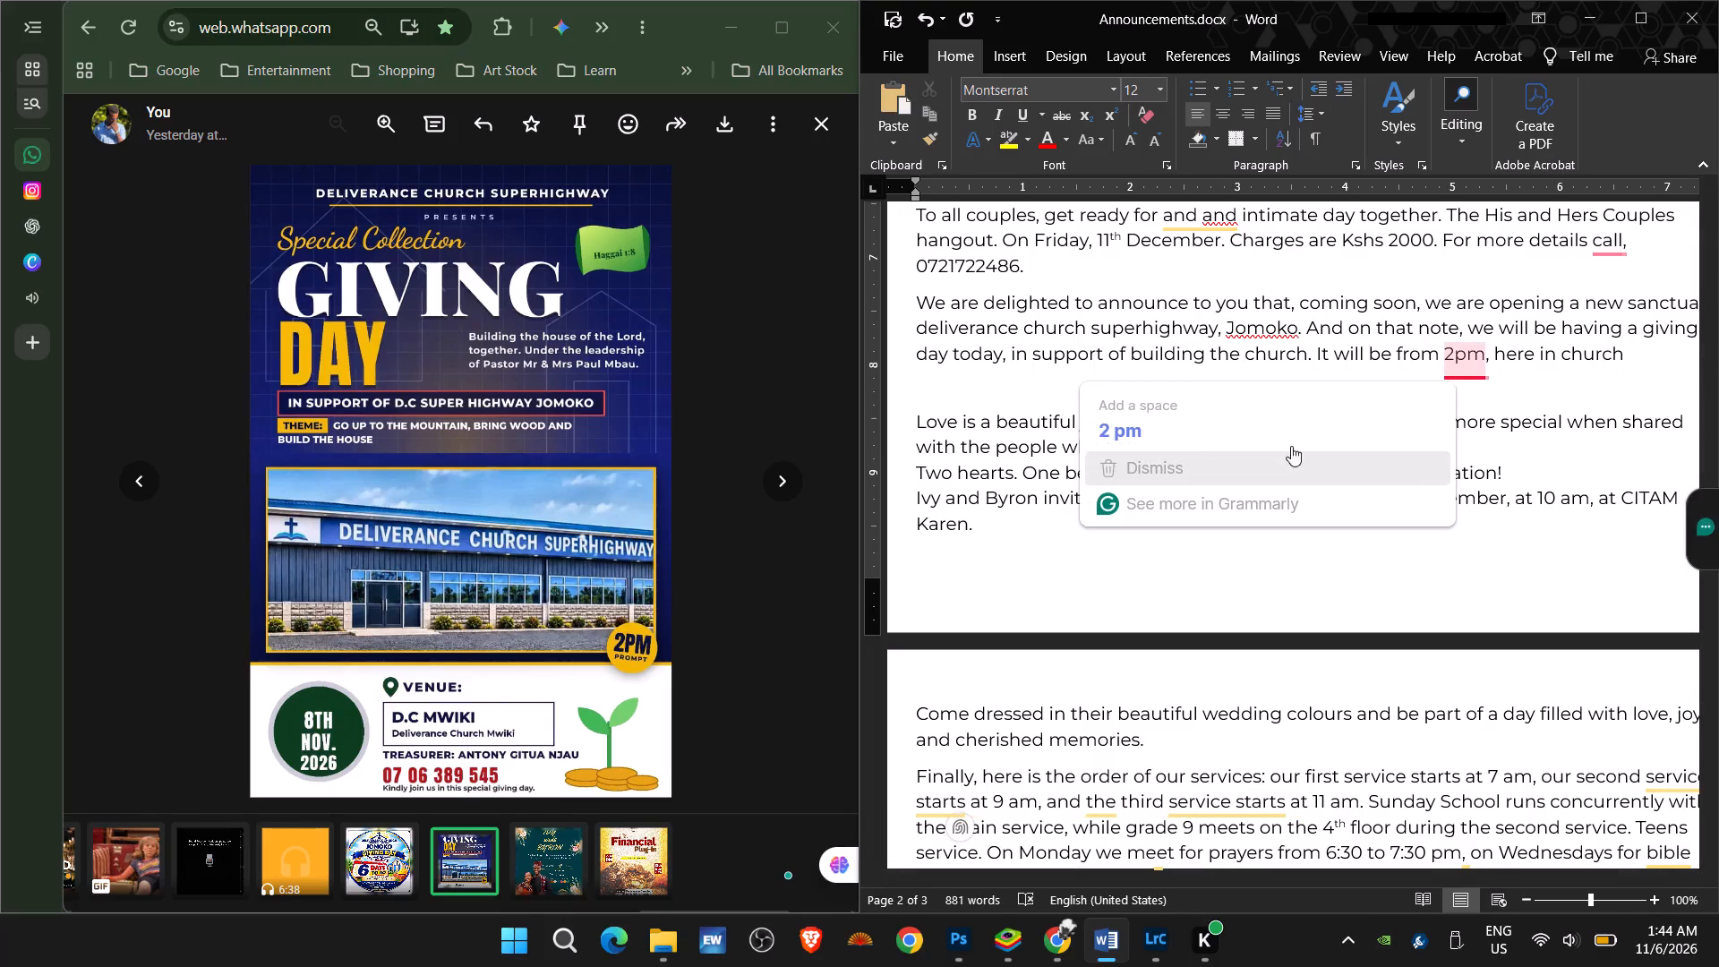
{"action": "left_click", "coordinate": [1313, 414]}
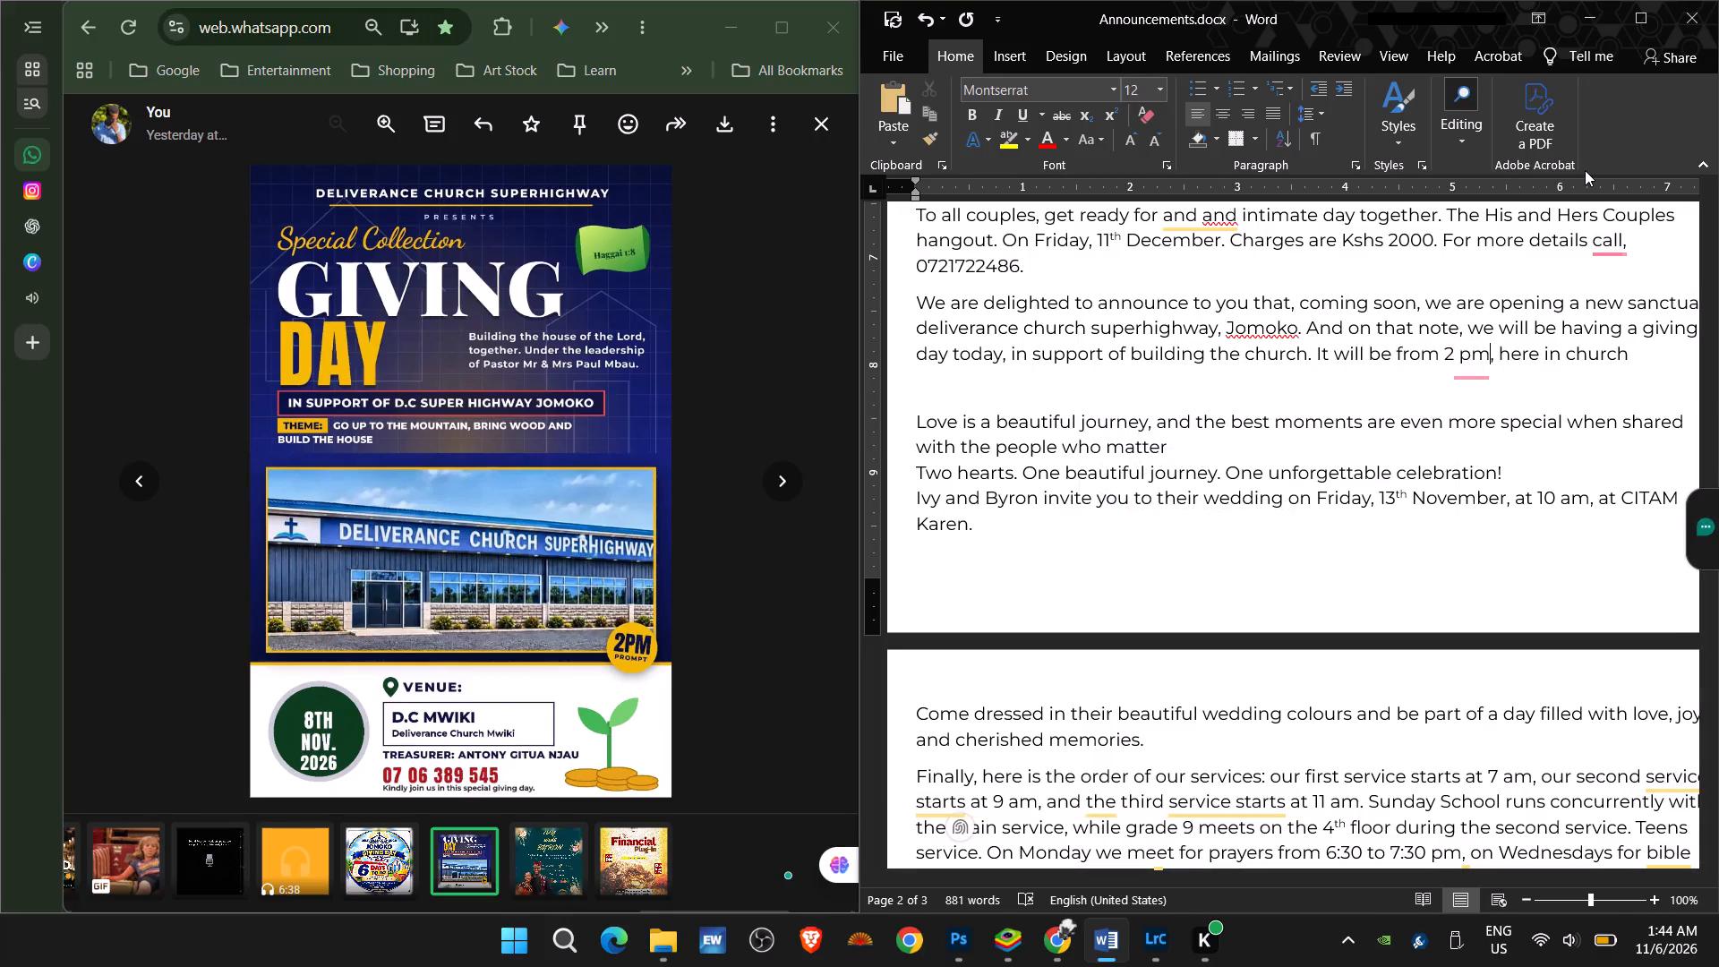
Maximize the announcements document window.
{"action": "left_click", "coordinate": [1643, 25]}
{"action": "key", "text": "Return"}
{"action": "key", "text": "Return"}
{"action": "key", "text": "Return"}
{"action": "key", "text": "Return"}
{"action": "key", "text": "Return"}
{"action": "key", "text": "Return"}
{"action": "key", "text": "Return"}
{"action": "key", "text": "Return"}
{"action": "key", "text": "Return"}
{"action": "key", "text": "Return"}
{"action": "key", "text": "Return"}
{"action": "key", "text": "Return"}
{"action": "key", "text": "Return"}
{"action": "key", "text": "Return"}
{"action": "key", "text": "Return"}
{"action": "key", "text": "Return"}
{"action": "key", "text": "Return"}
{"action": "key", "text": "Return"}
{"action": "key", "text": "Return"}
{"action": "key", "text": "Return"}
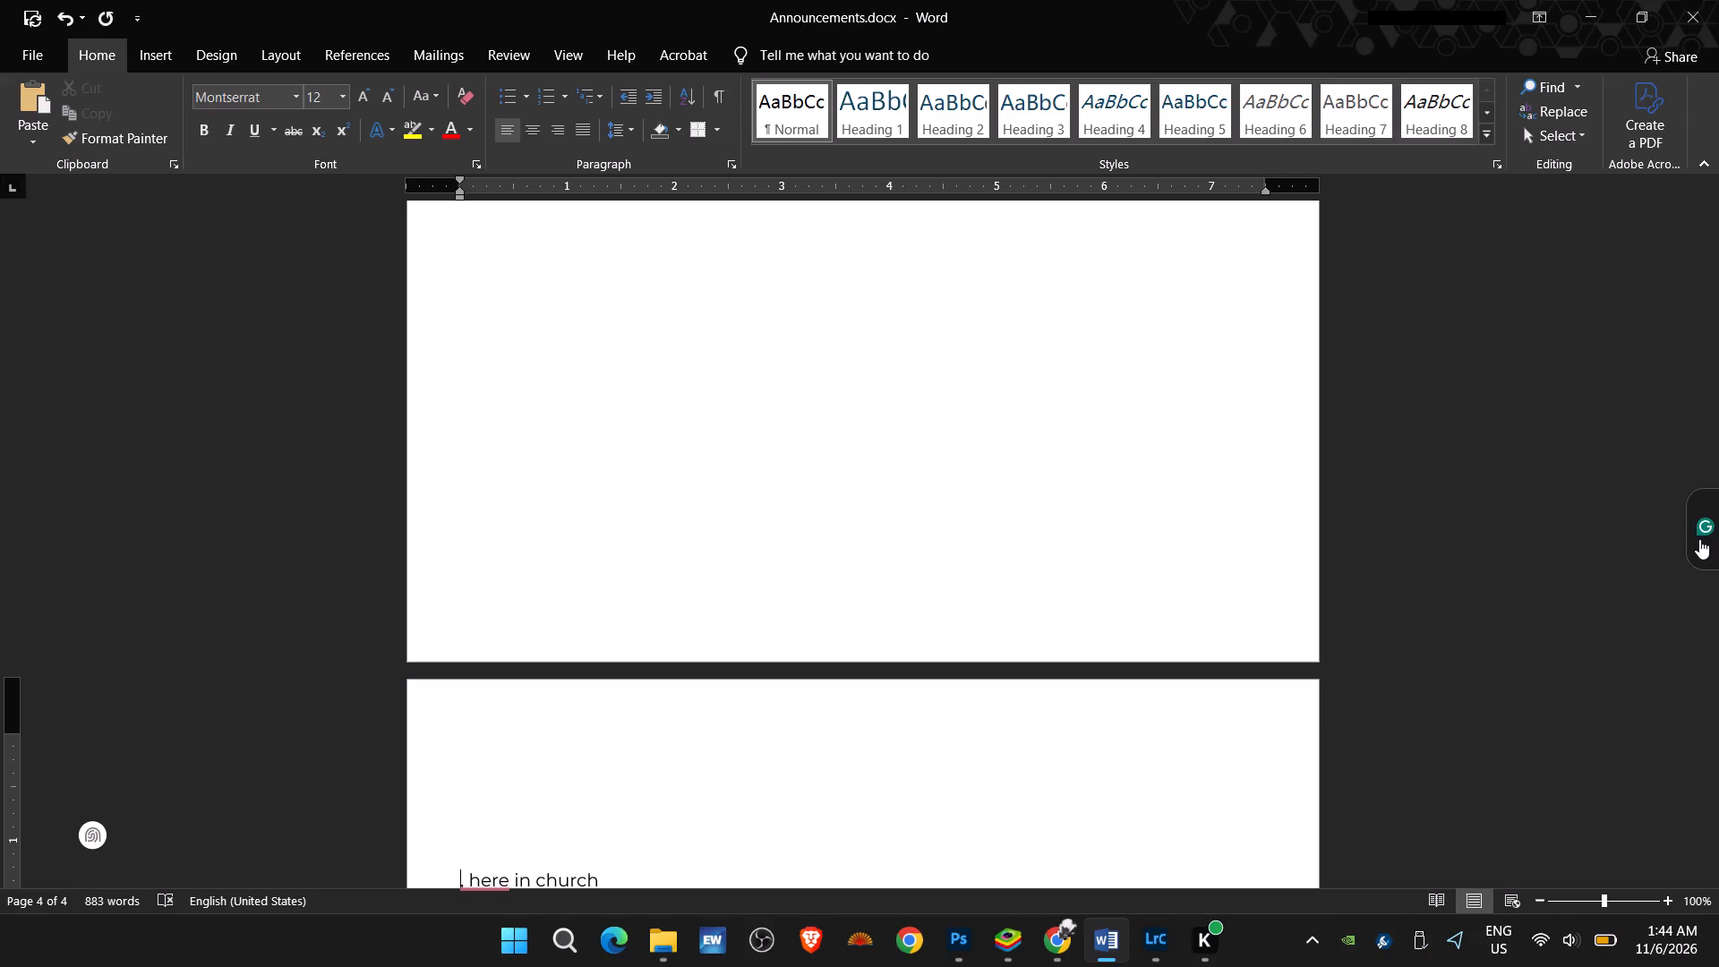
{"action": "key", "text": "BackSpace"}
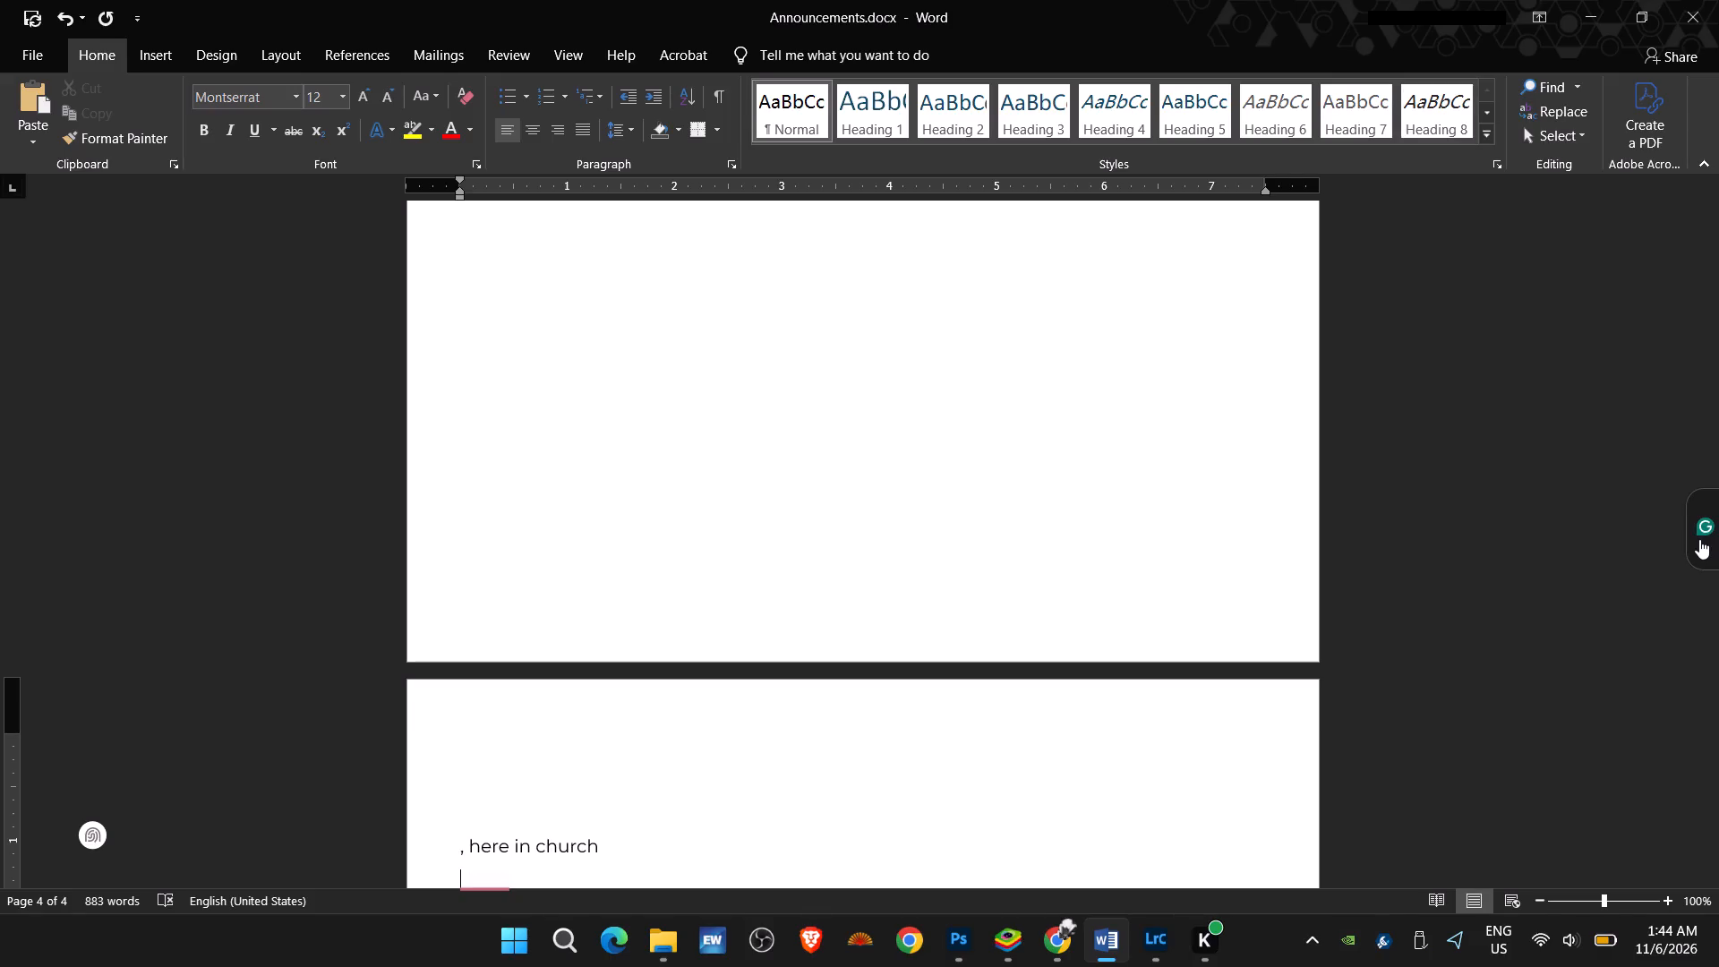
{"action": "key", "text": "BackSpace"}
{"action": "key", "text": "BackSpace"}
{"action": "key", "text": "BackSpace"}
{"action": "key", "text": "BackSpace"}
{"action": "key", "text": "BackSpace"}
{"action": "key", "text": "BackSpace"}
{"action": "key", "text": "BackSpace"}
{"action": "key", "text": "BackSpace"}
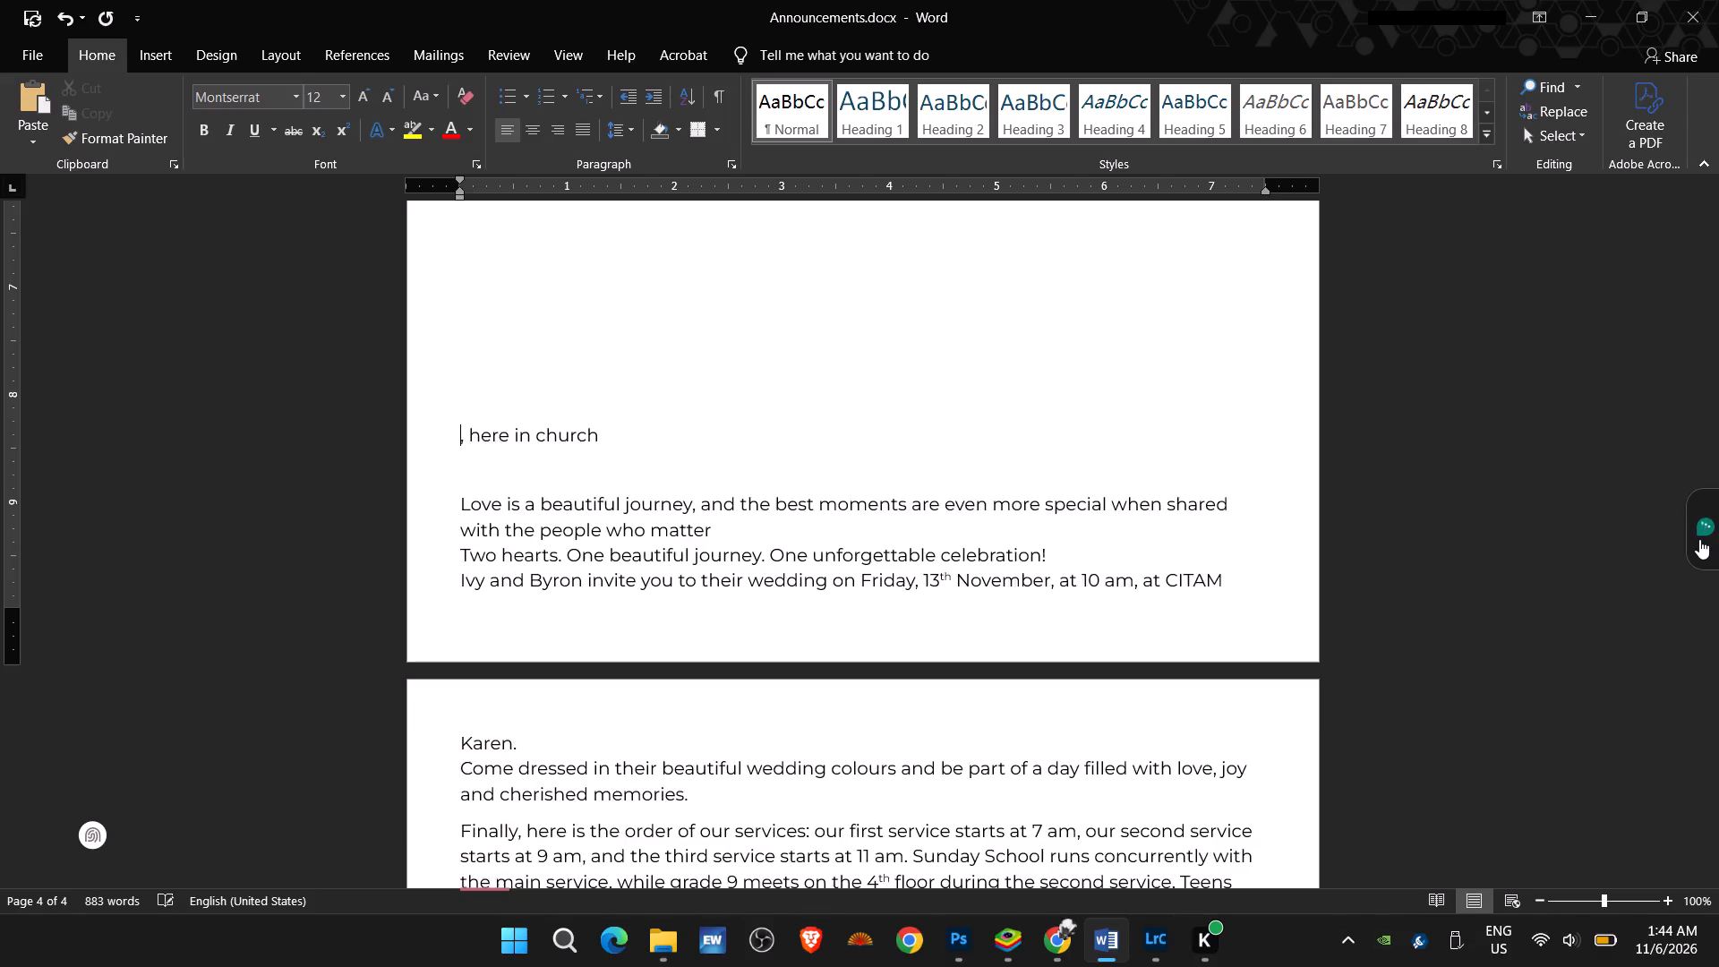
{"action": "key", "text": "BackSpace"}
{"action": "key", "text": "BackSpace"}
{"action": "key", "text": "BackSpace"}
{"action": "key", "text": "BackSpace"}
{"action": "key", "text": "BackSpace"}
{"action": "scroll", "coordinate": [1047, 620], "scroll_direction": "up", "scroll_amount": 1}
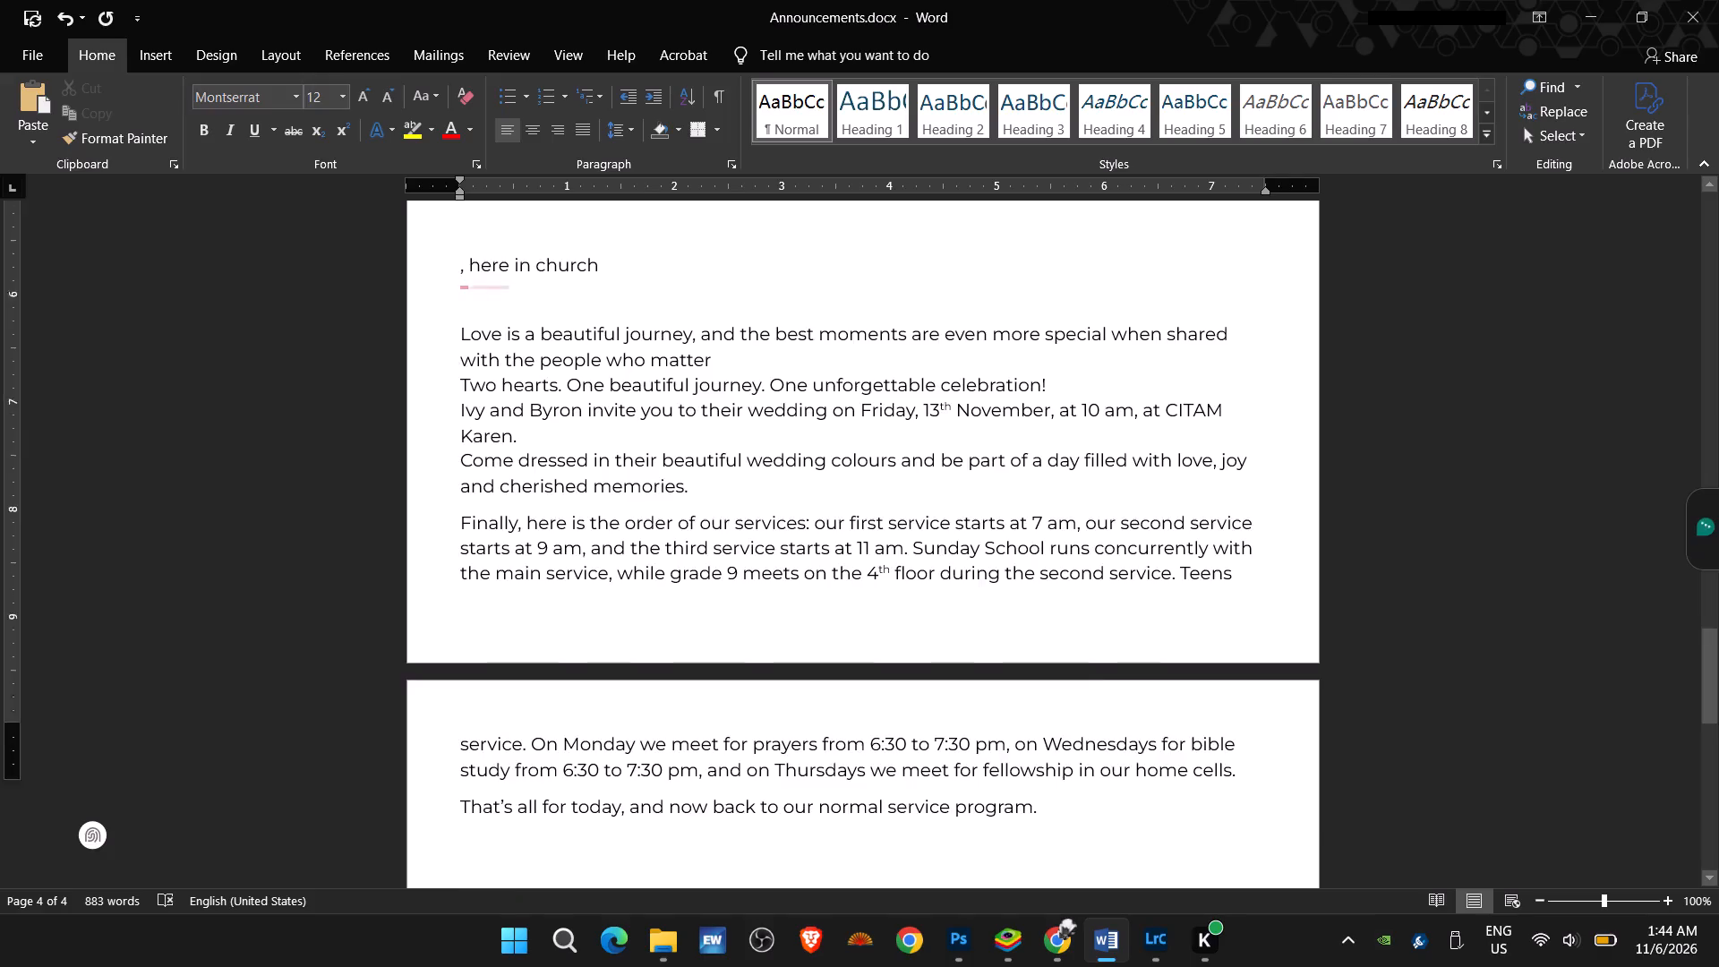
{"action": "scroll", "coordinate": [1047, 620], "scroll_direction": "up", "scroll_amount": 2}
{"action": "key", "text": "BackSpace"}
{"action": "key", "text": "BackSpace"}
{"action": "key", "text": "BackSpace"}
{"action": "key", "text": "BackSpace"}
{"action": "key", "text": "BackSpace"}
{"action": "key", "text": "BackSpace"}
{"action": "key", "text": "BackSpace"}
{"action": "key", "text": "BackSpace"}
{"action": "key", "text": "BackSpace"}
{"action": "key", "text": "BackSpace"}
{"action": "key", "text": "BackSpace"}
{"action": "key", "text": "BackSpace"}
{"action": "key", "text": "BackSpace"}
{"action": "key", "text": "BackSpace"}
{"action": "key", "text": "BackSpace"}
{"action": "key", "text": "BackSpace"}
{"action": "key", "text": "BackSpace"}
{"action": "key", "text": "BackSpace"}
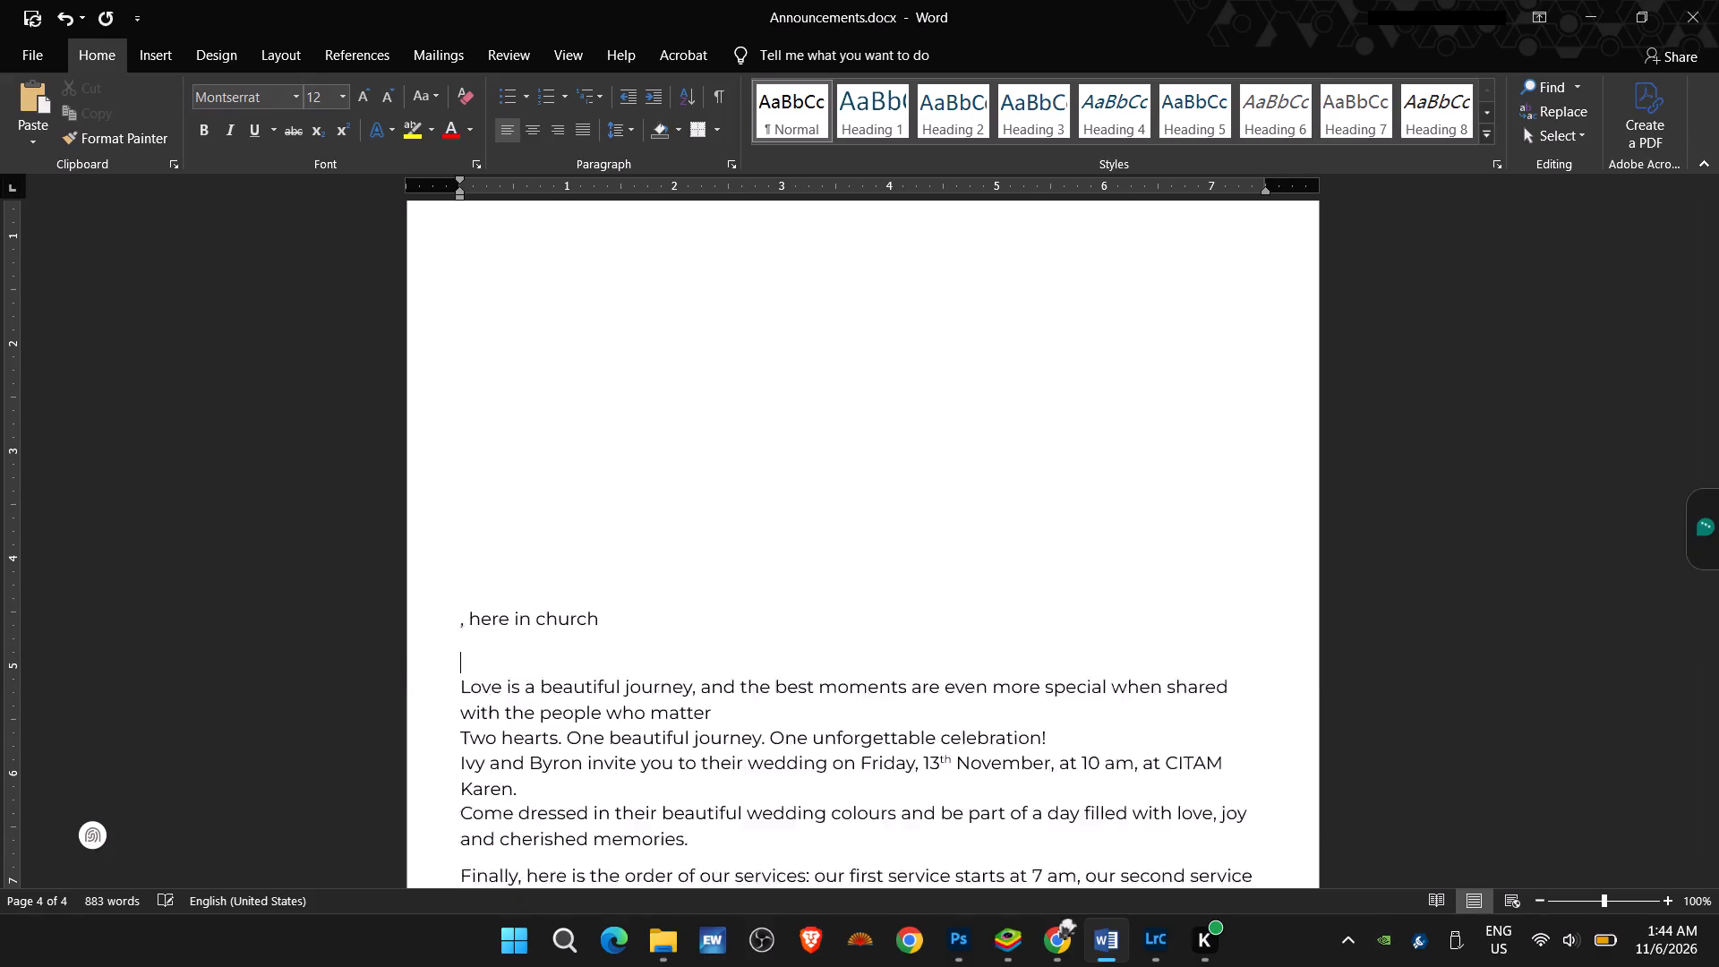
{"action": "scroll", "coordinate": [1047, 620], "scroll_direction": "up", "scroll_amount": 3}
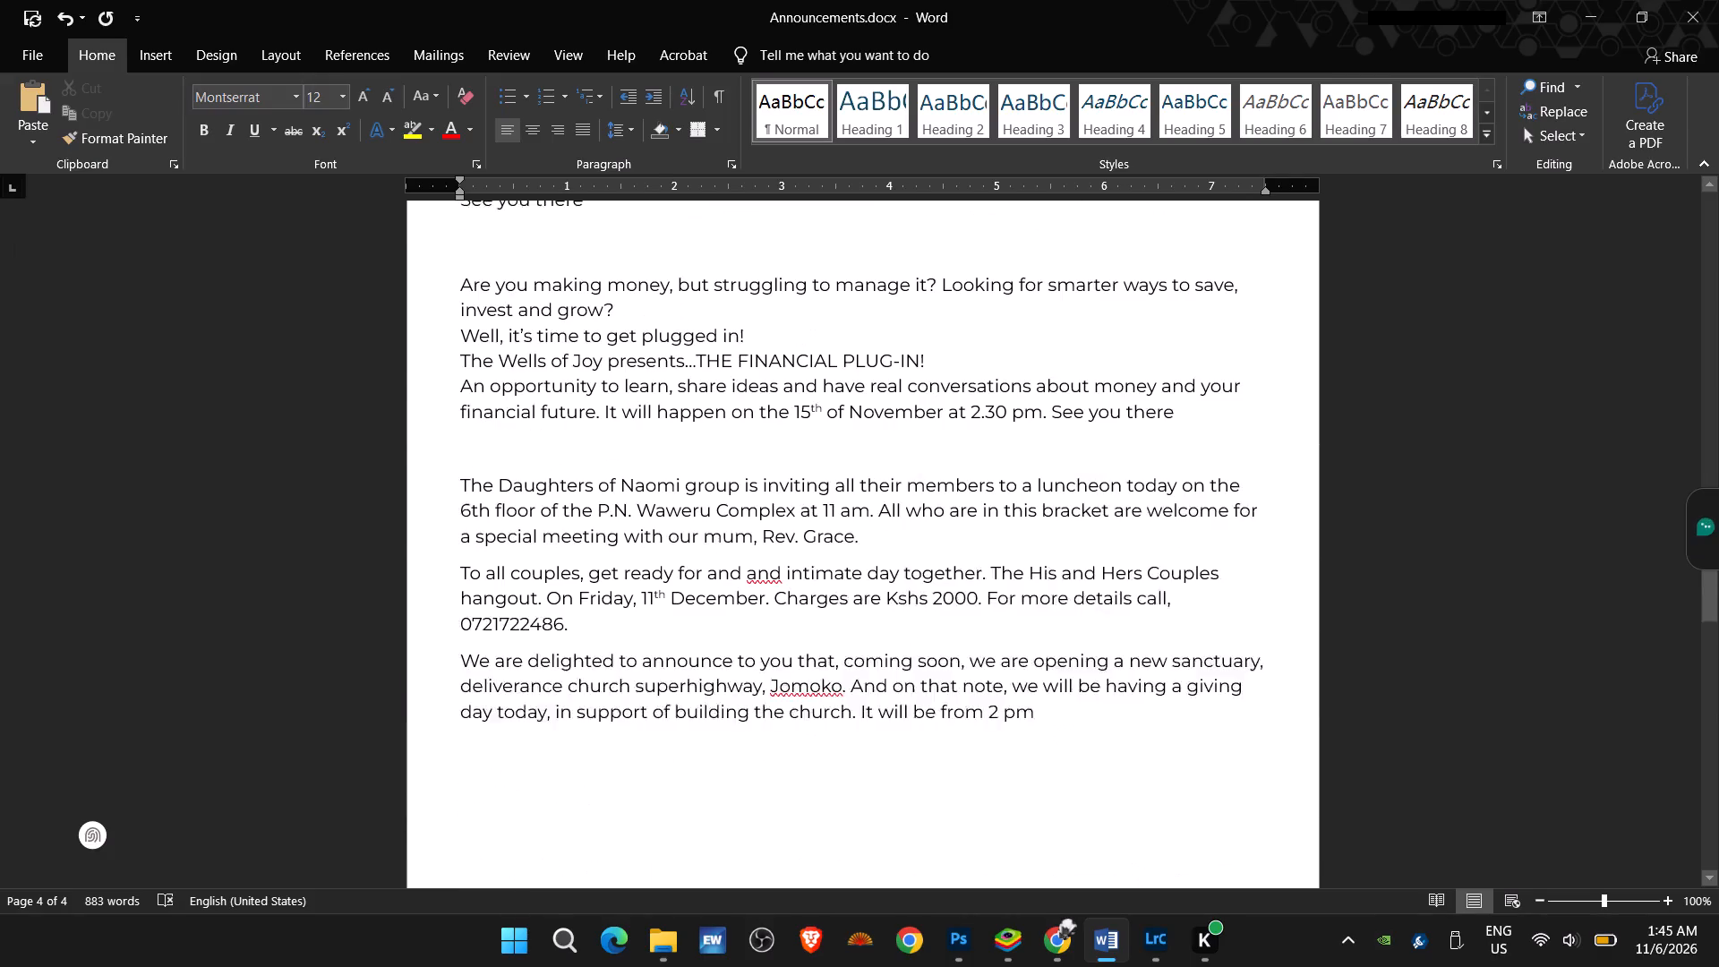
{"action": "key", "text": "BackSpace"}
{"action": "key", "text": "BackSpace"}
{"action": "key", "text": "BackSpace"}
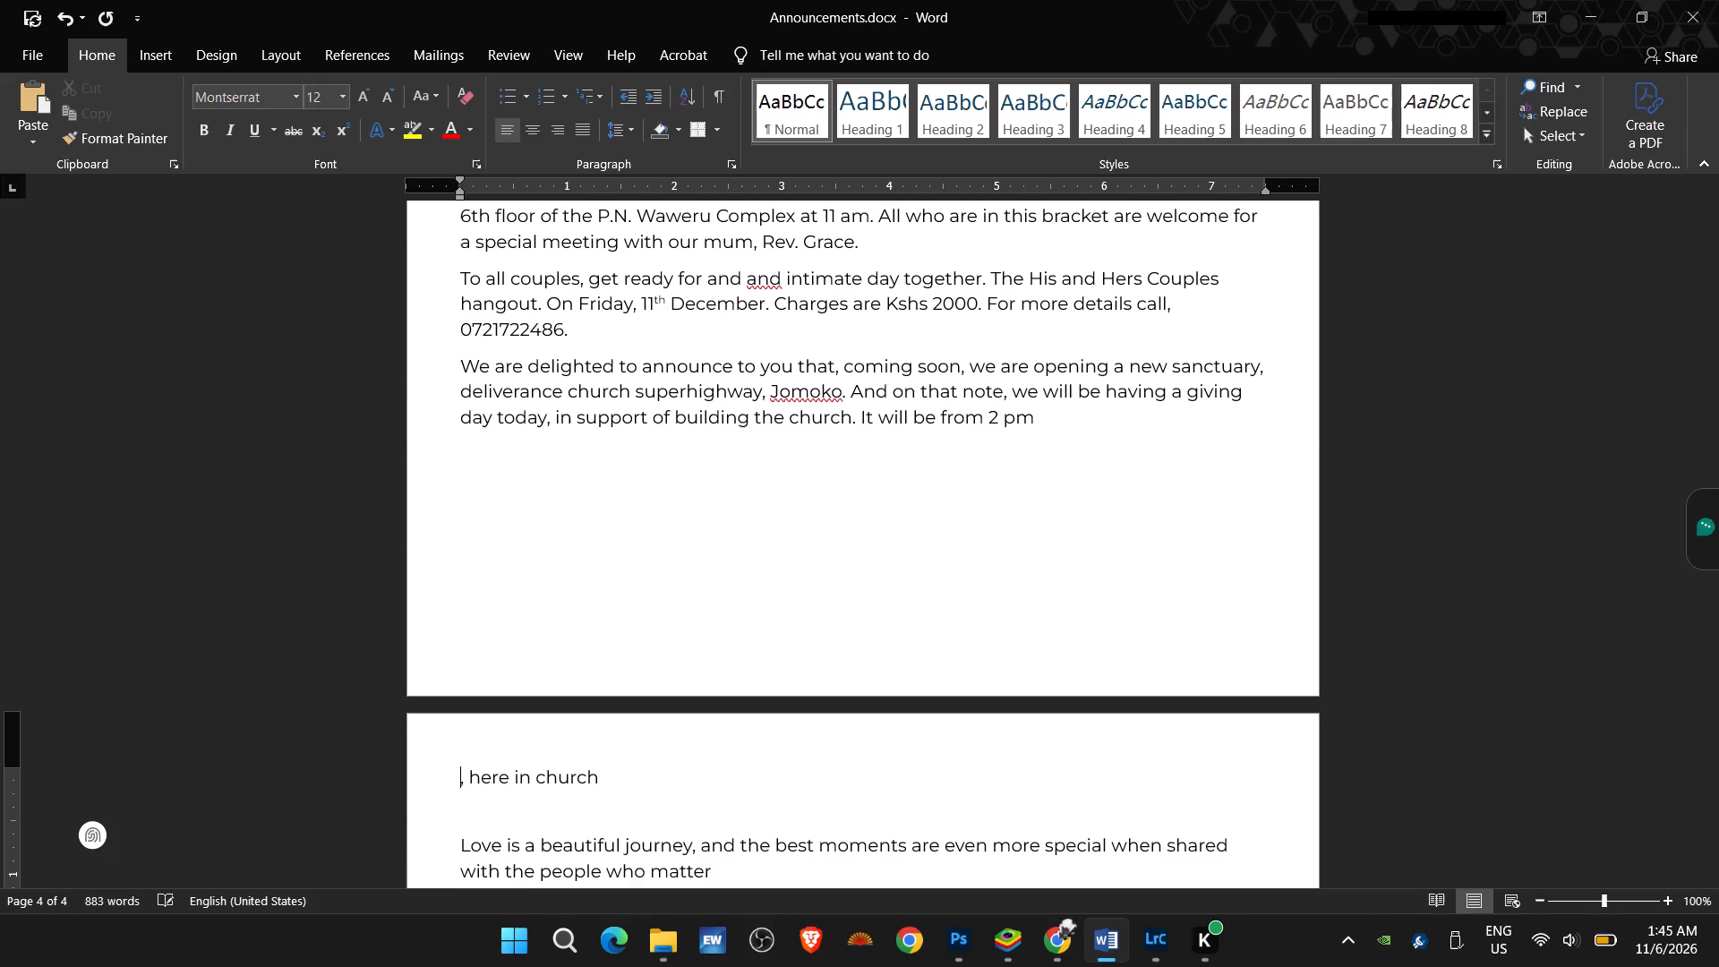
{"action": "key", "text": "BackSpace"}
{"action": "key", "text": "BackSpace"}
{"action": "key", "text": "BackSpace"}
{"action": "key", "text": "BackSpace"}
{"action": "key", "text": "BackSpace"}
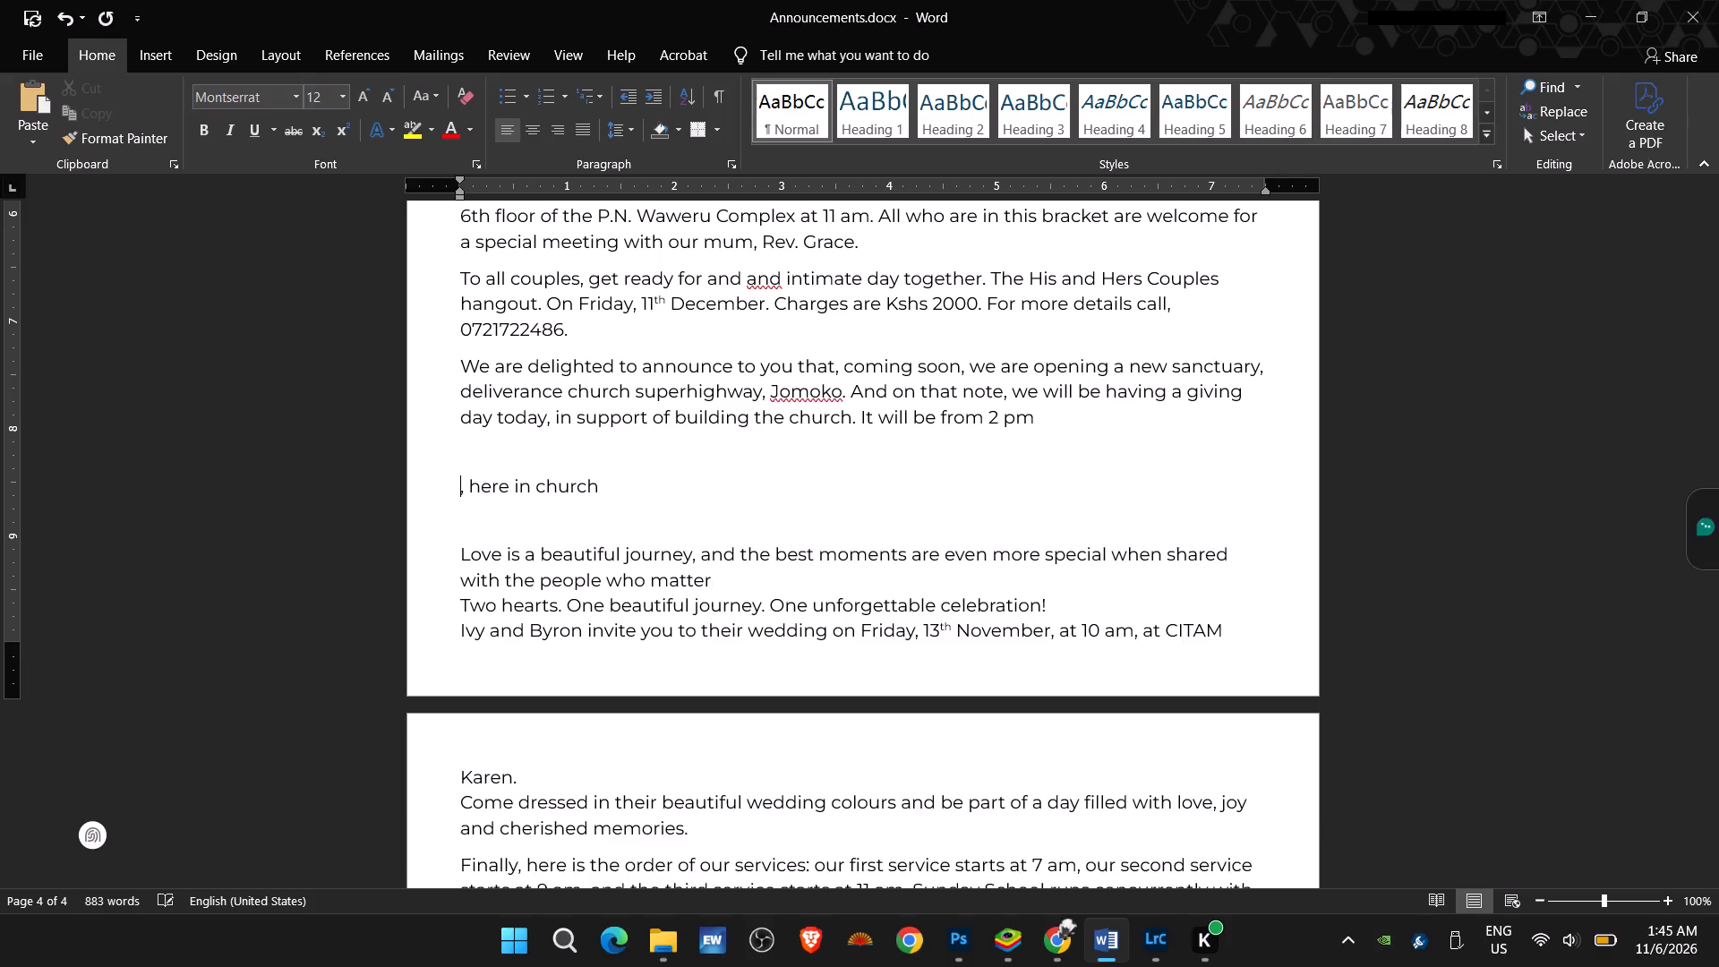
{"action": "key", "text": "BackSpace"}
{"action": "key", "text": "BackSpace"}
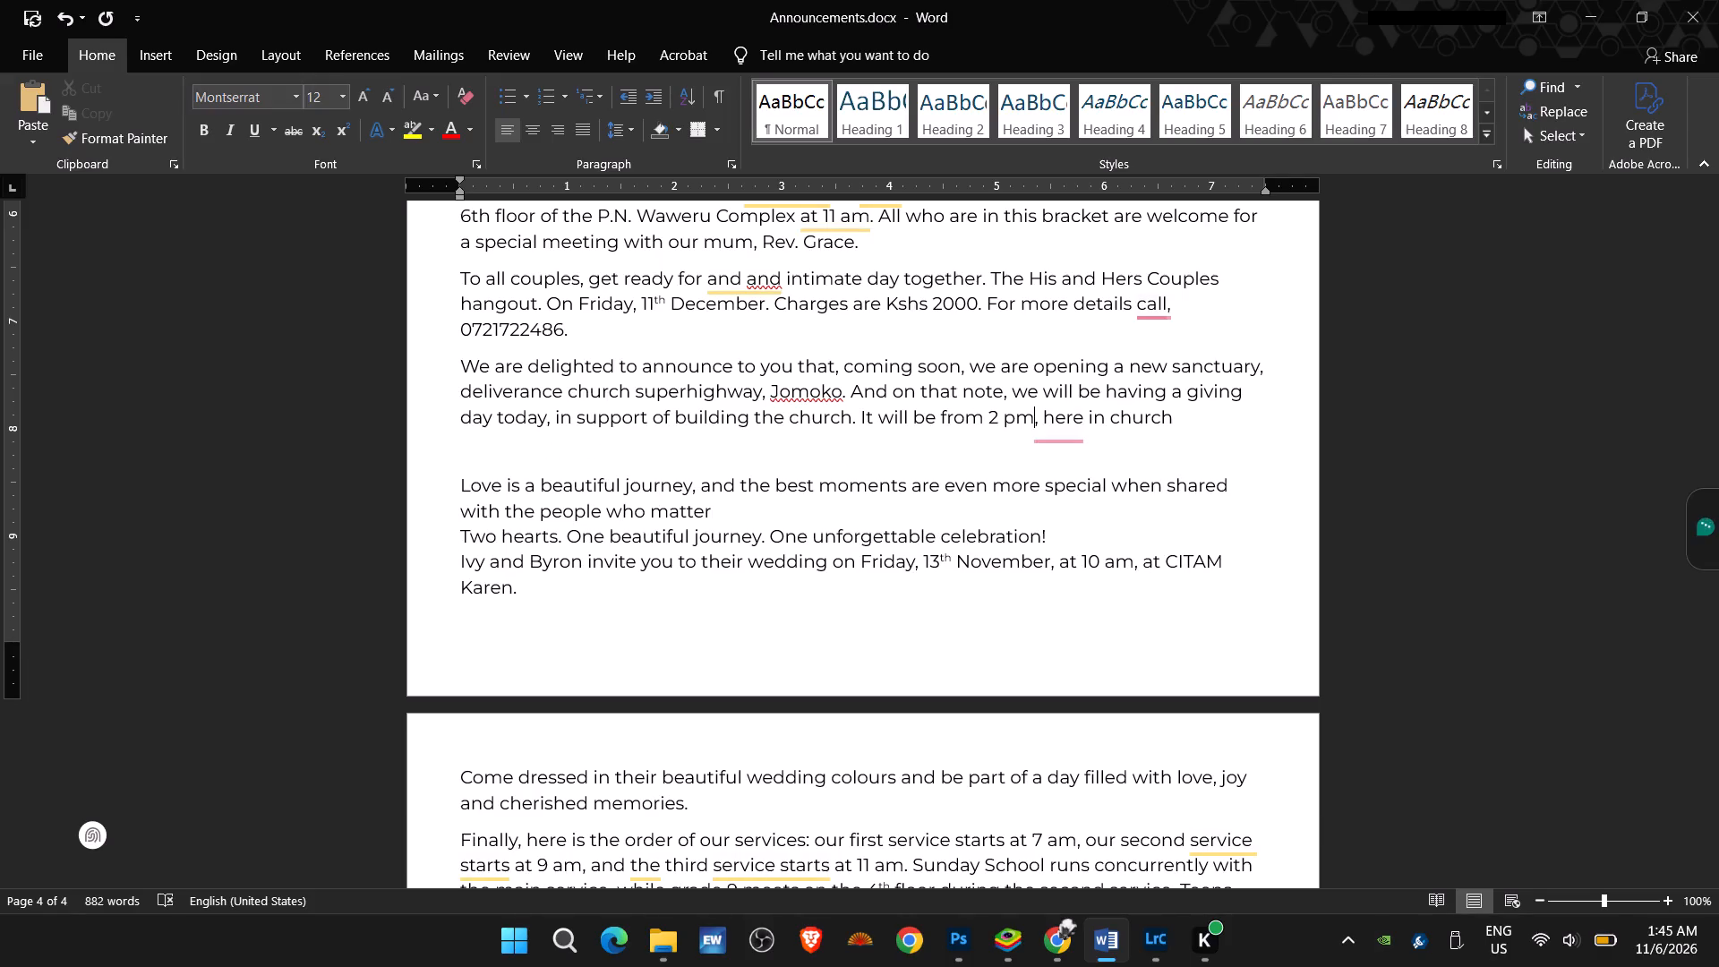
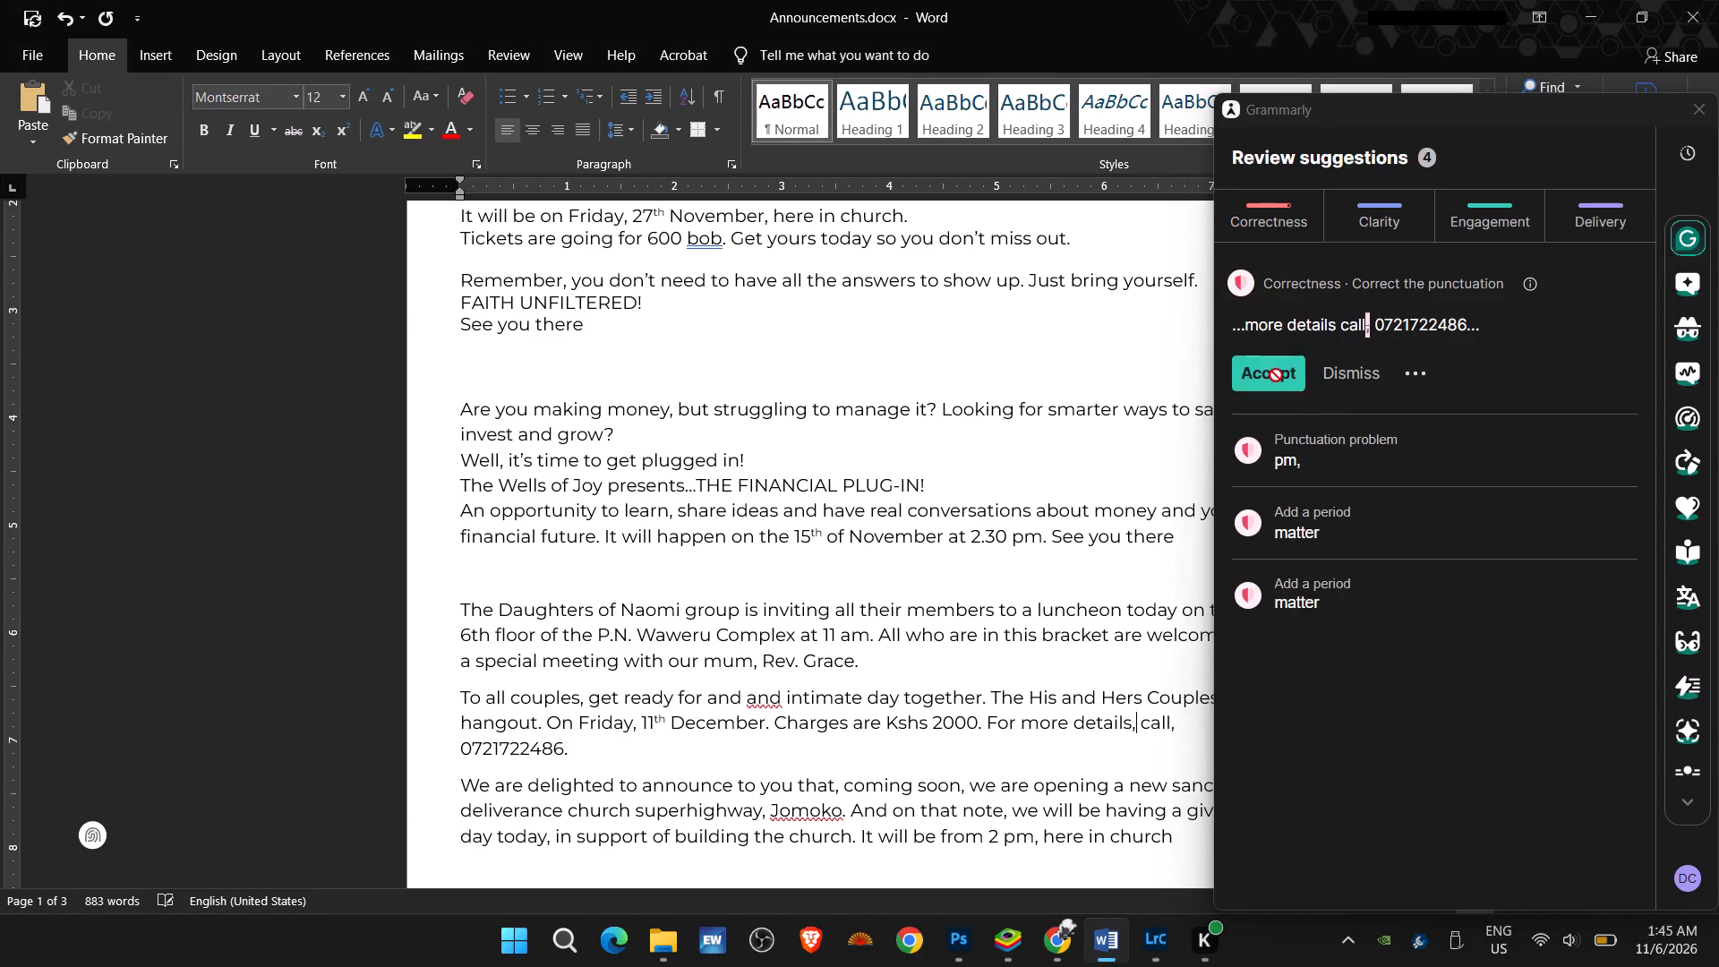
Accept all remaining Grammarly punctuation corrections, including removing the commas after "call" and "2 pm" and adding periods after "matter" and "church".
{"action": "left_click", "coordinate": [1276, 375]}
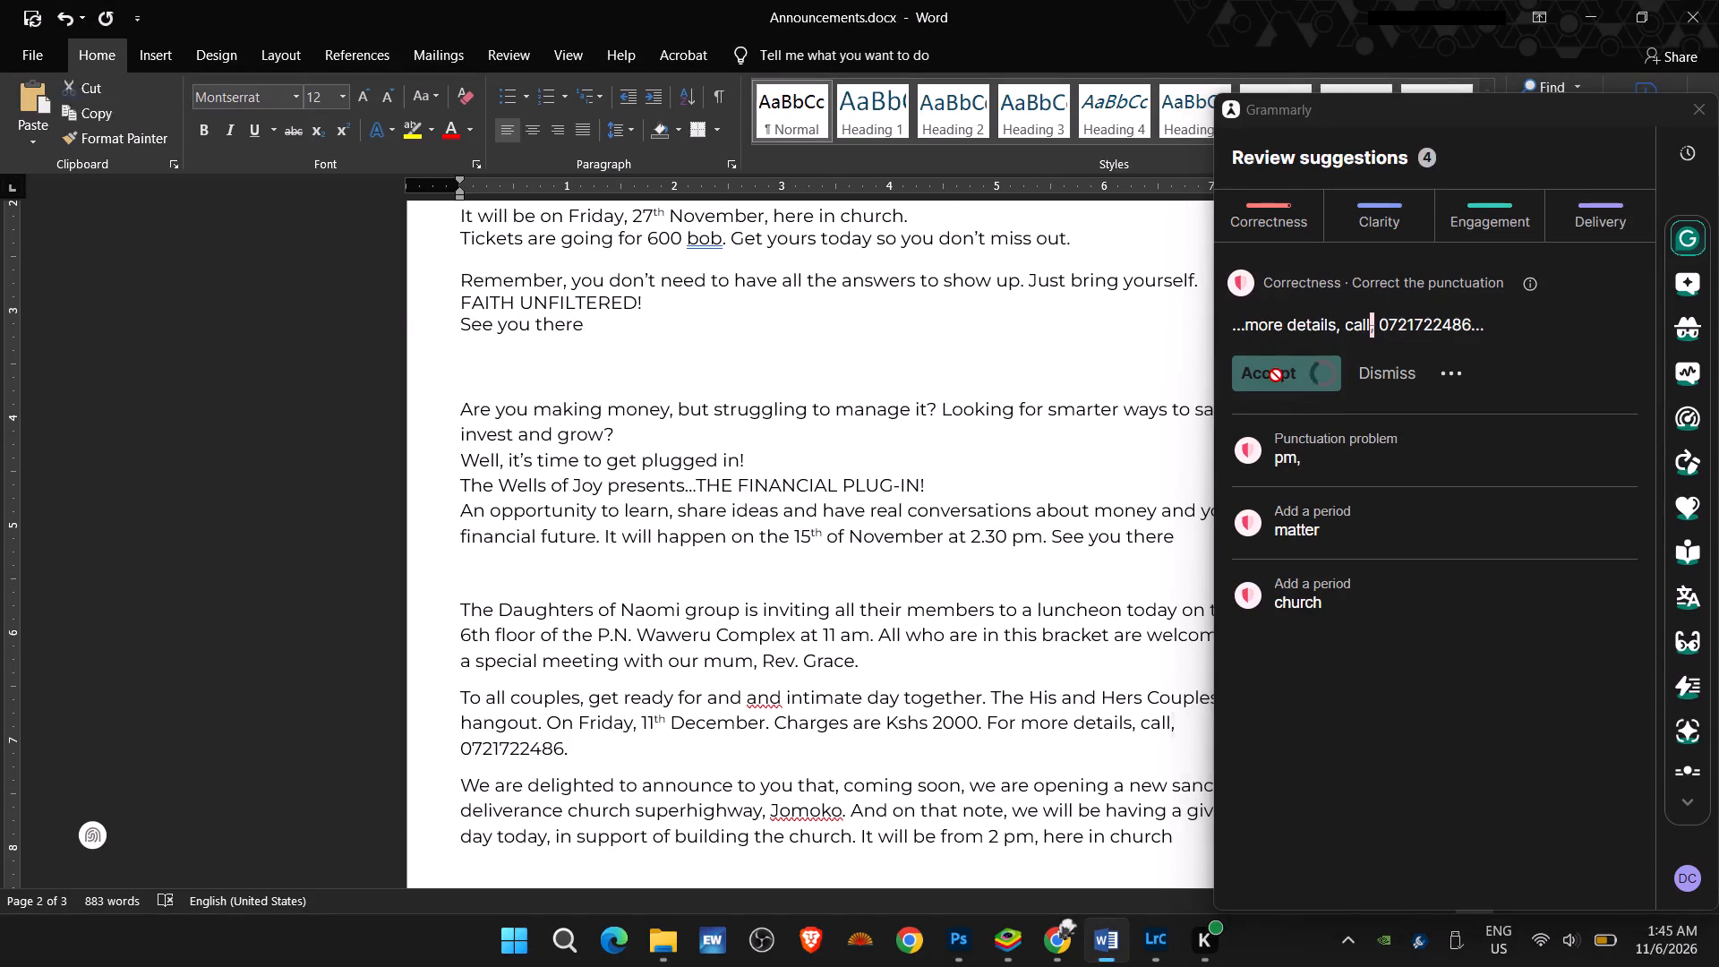
{"action": "left_click", "coordinate": [1276, 375]}
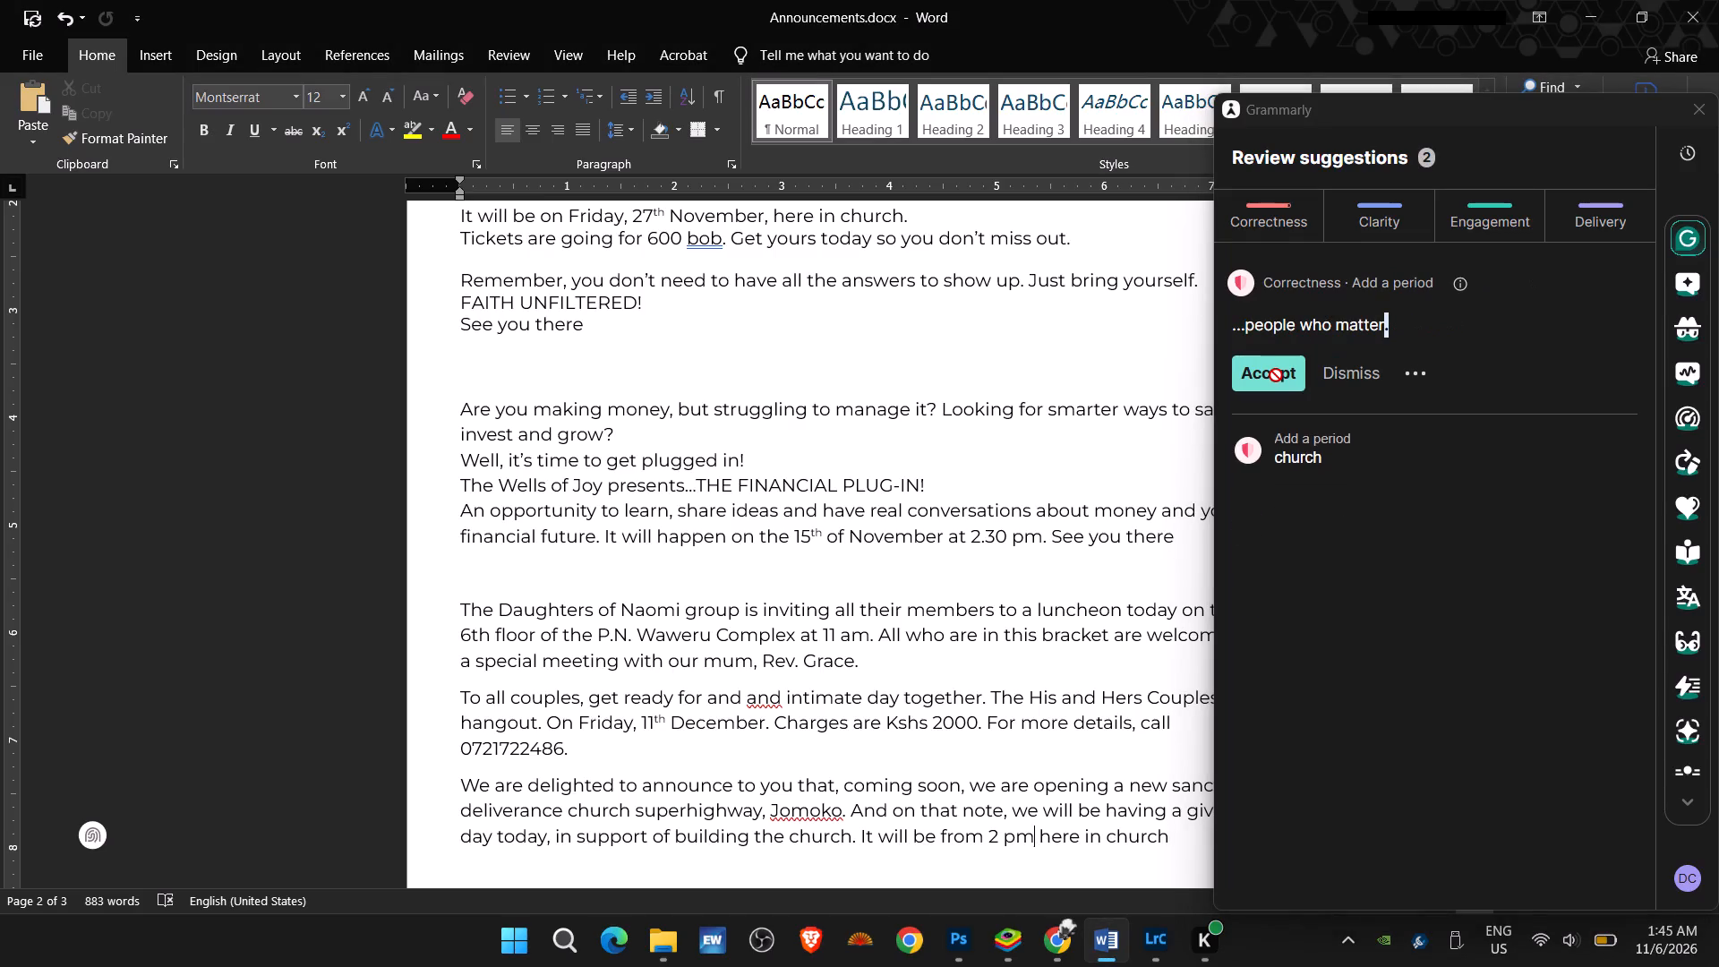
{"action": "left_click", "coordinate": [1276, 375]}
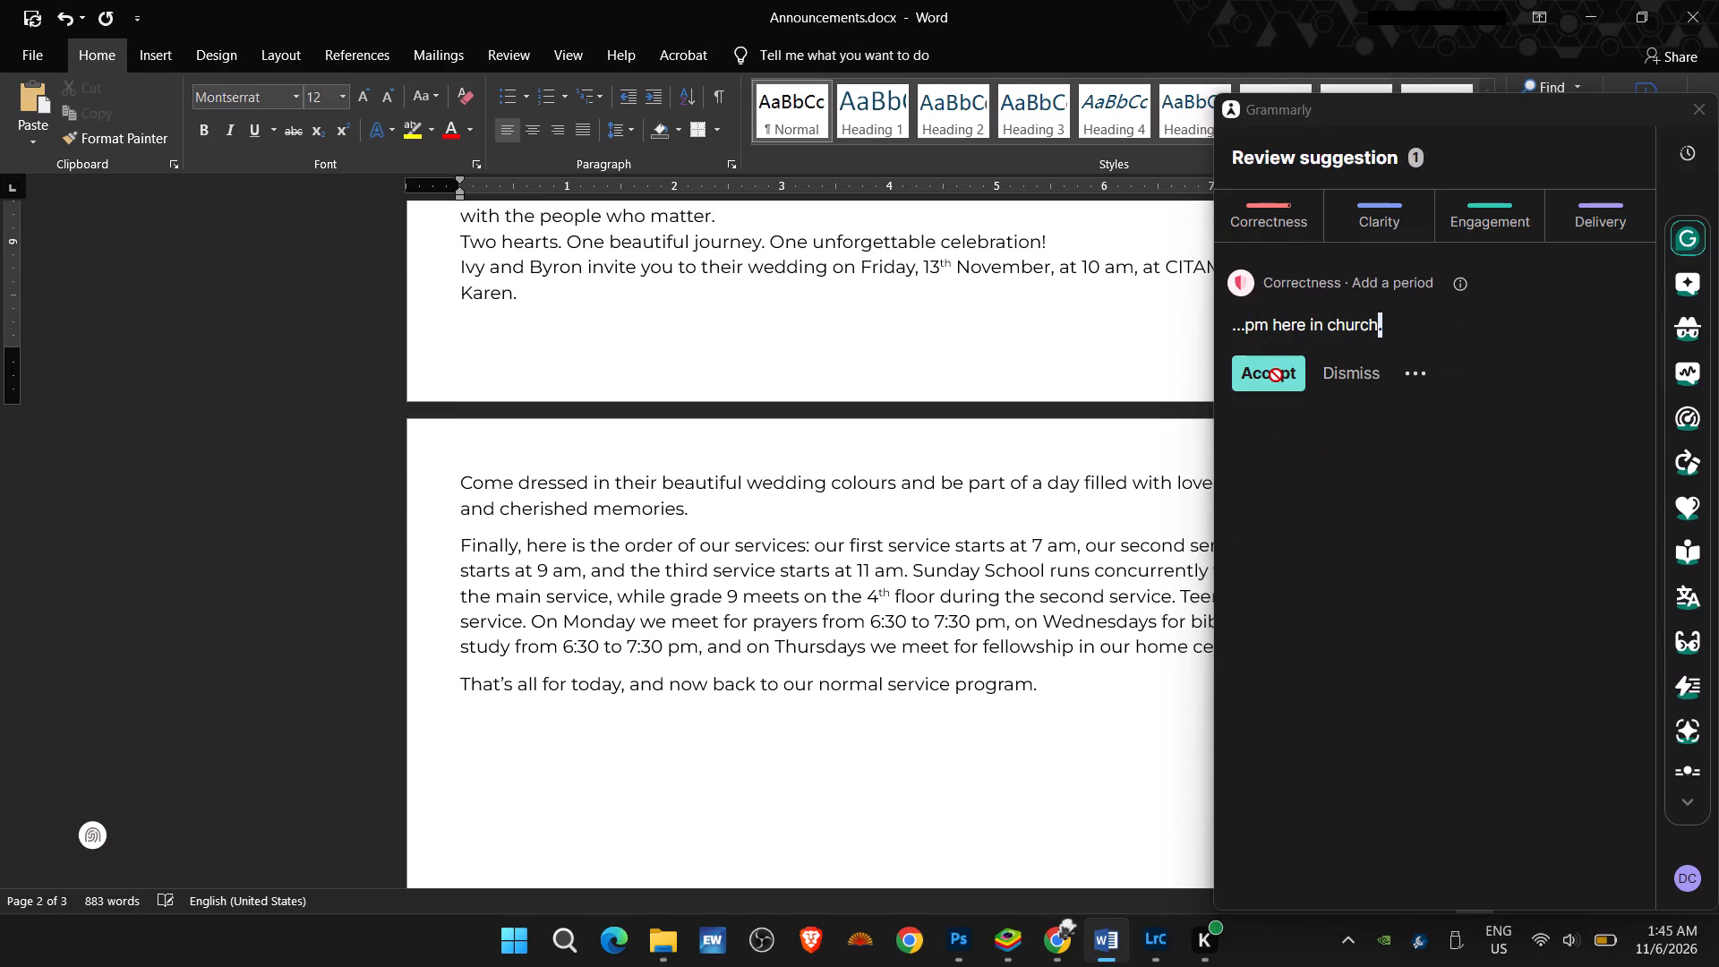
{"action": "left_click", "coordinate": [1276, 375]}
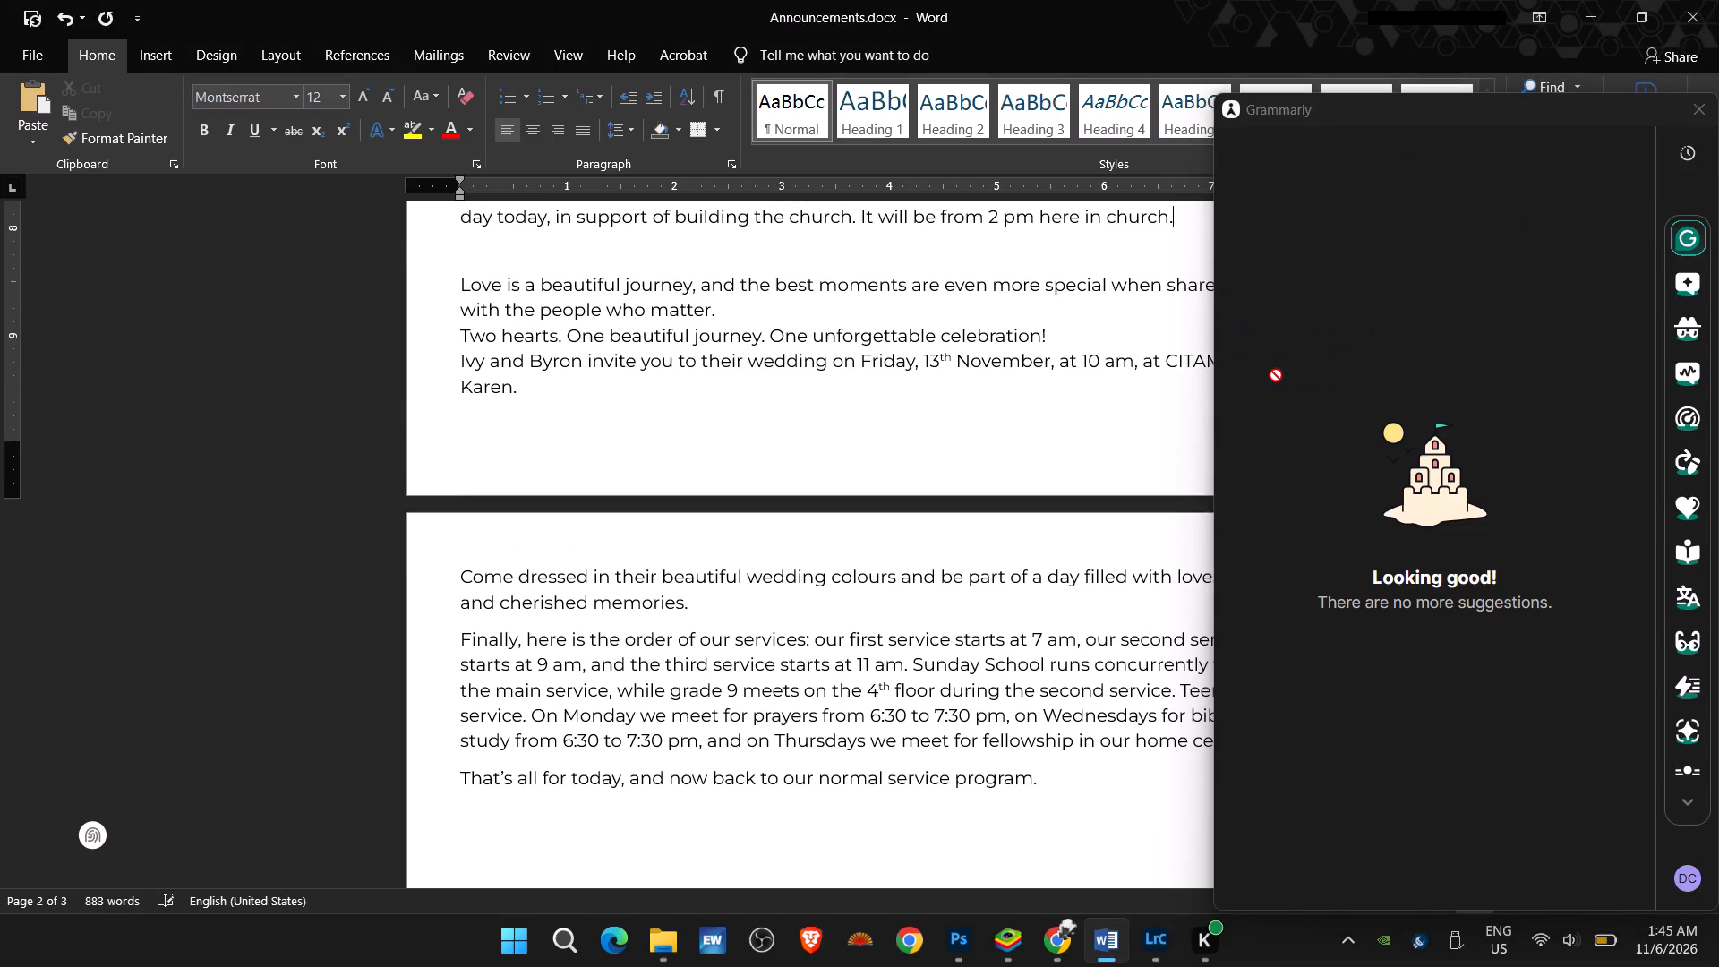
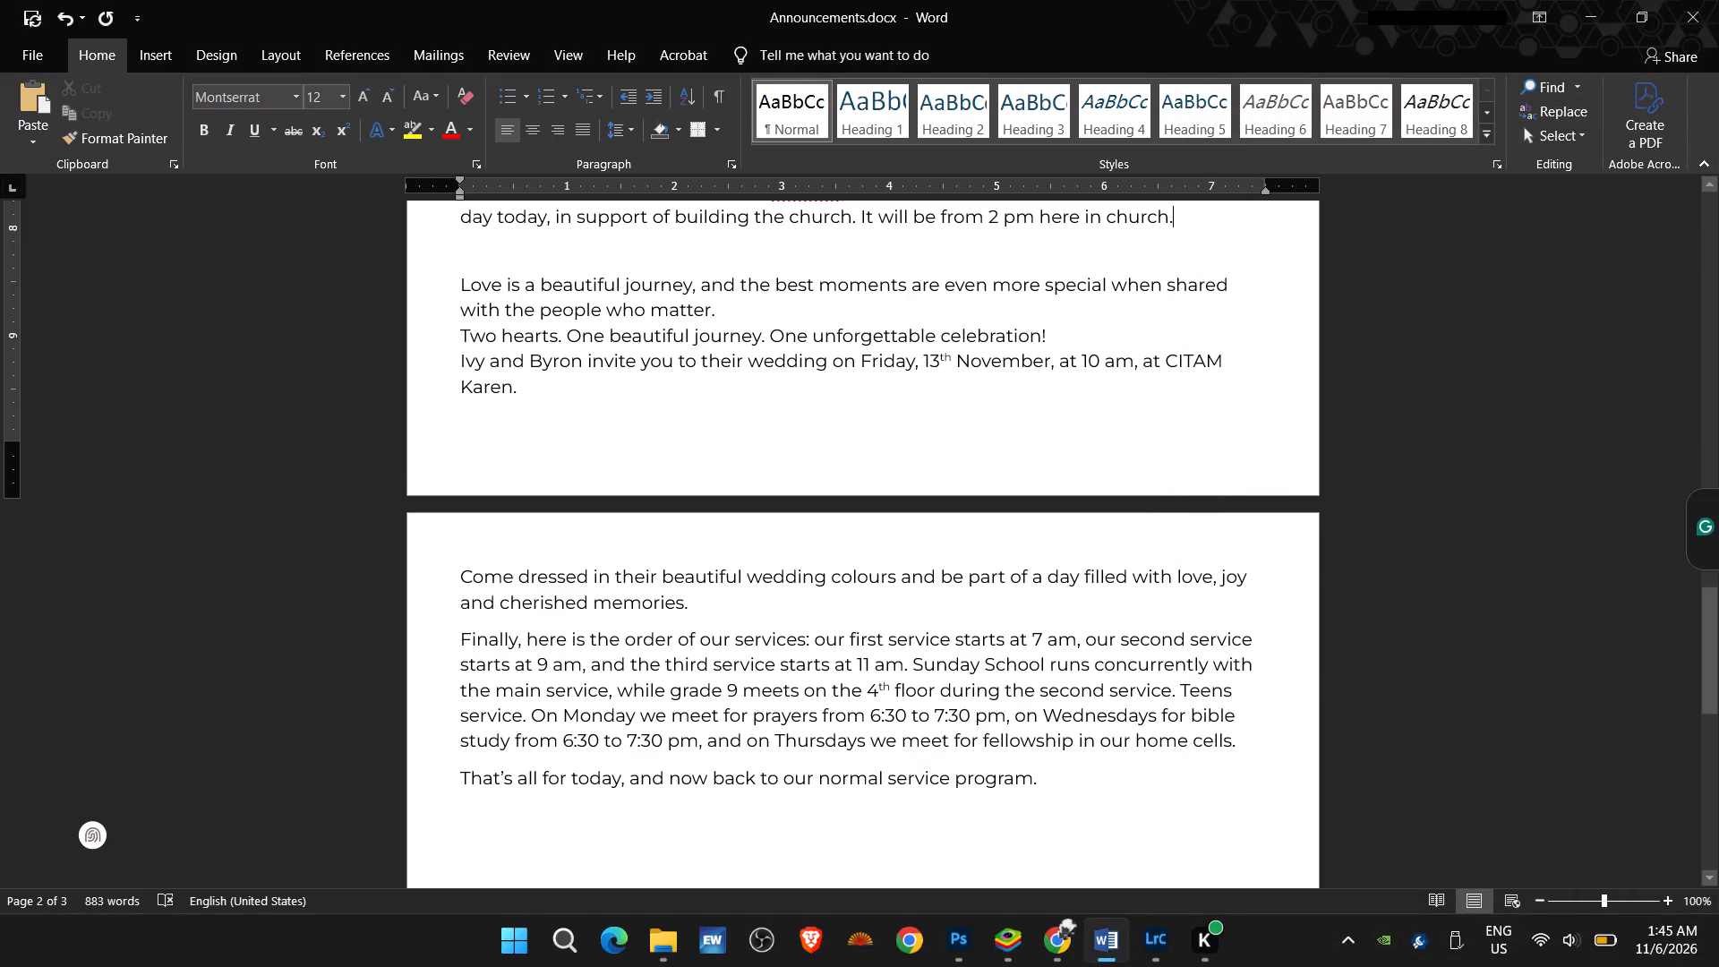
Review the order and wording of the announcements throughout the document, from the welcome to the closing service schedule.
{"action": "scroll", "coordinate": [1083, 432], "scroll_direction": "up", "scroll_amount": 5}
{"action": "scroll", "coordinate": [1083, 432], "scroll_direction": "down", "scroll_amount": 1}
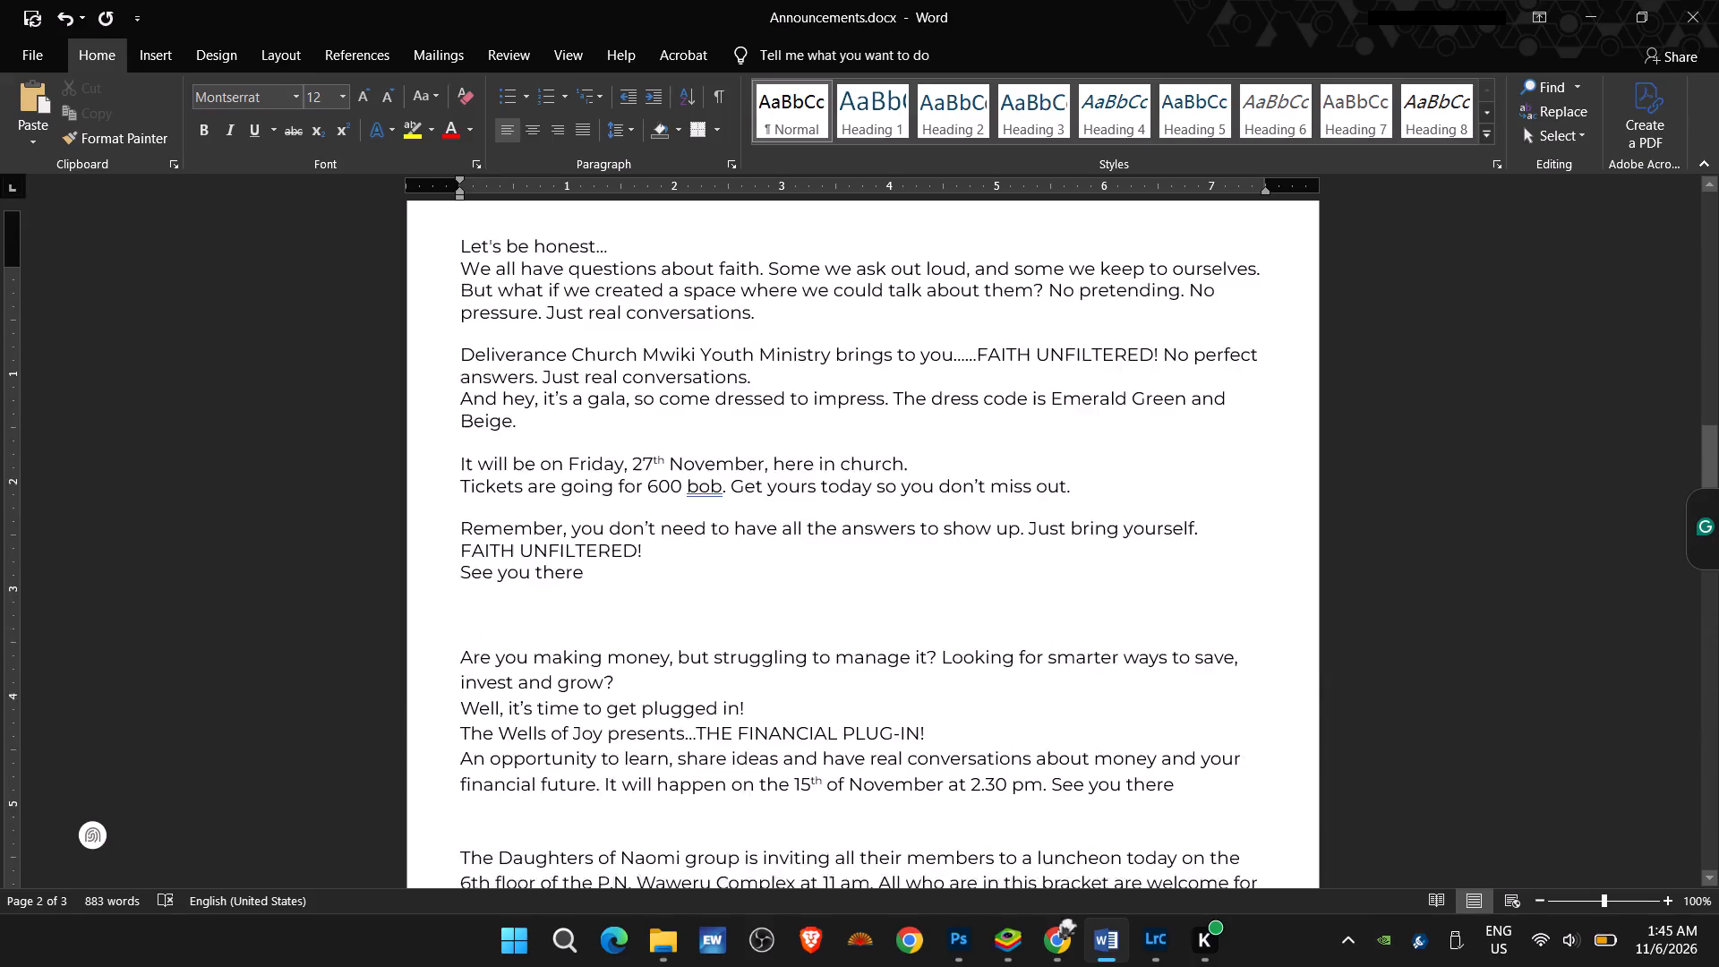
{"action": "scroll", "coordinate": [1083, 432], "scroll_direction": "down", "scroll_amount": 1}
{"action": "scroll", "coordinate": [1083, 432], "scroll_direction": "right", "scroll_amount": 1}
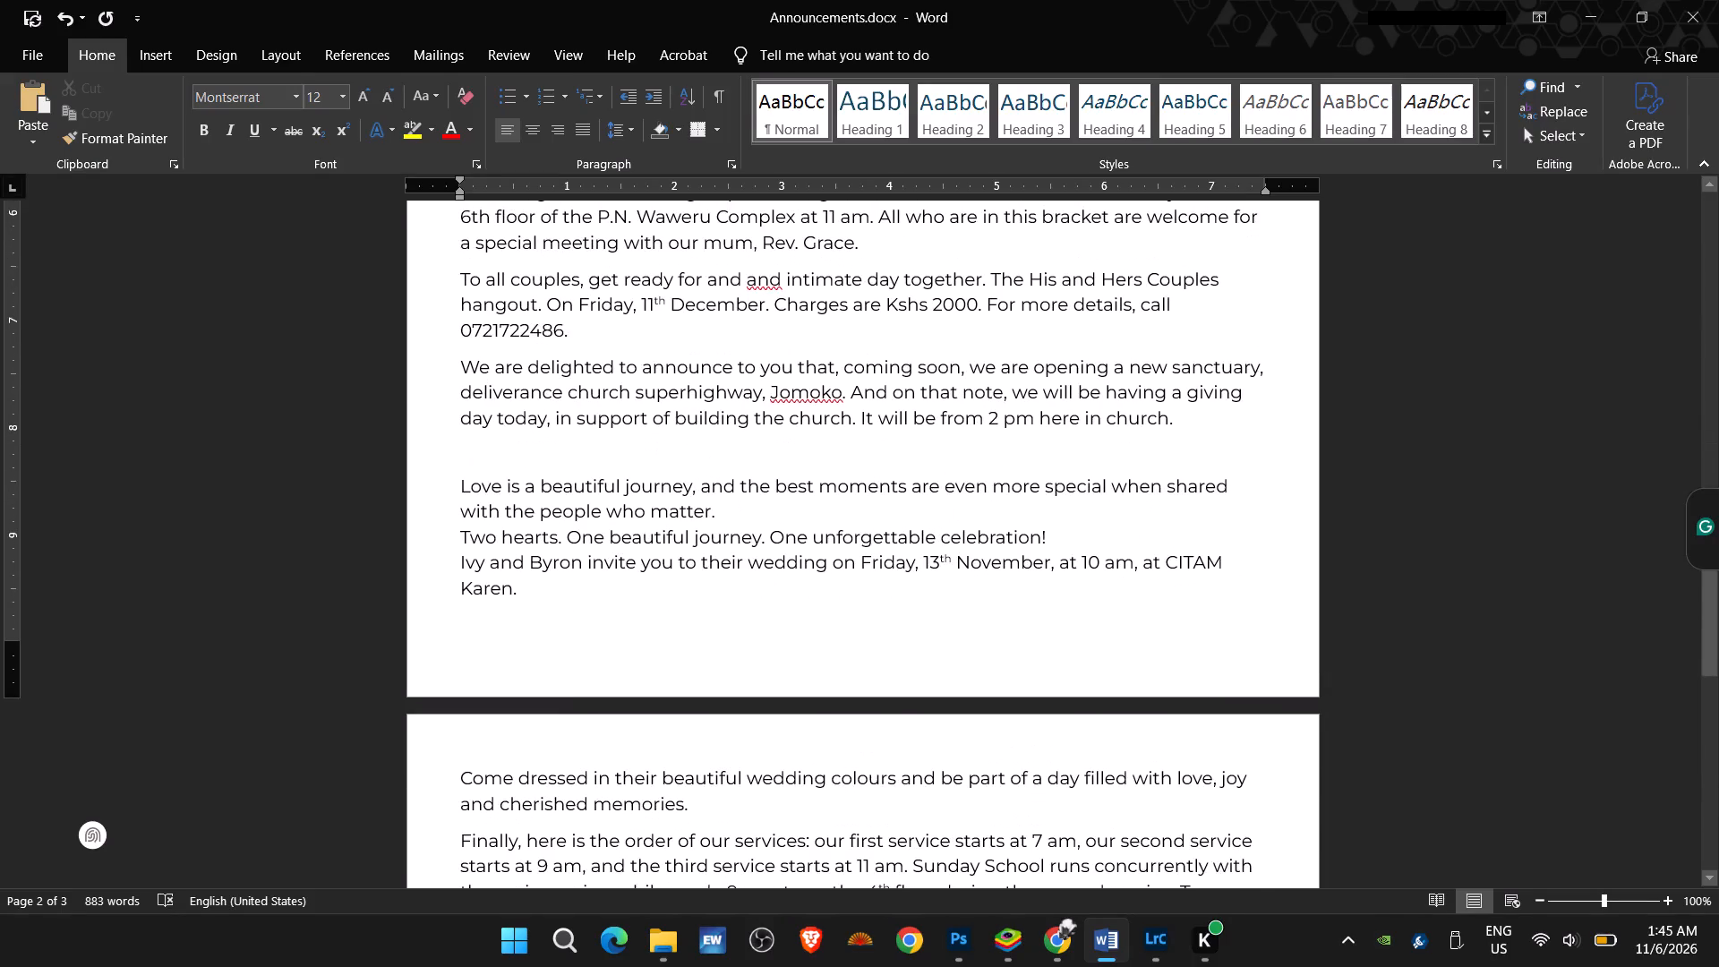
{"action": "scroll", "coordinate": [1083, 432], "scroll_direction": "right", "scroll_amount": 2}
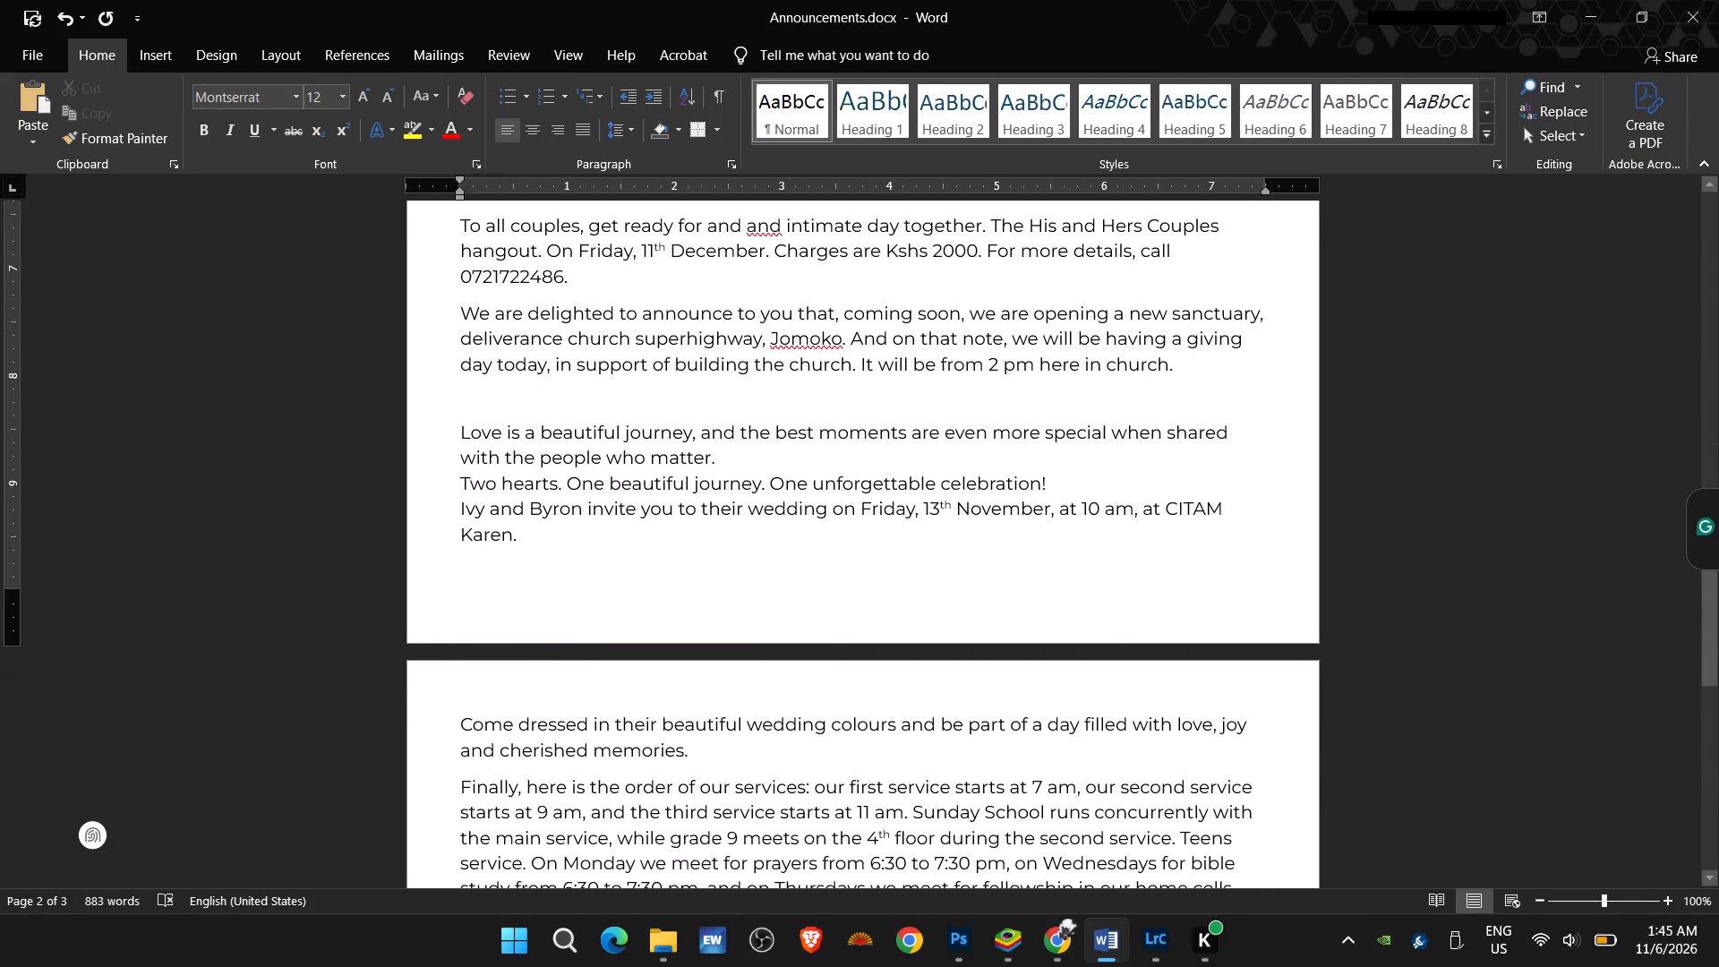
{"action": "scroll", "coordinate": [1083, 432], "scroll_direction": "up", "scroll_amount": 14}
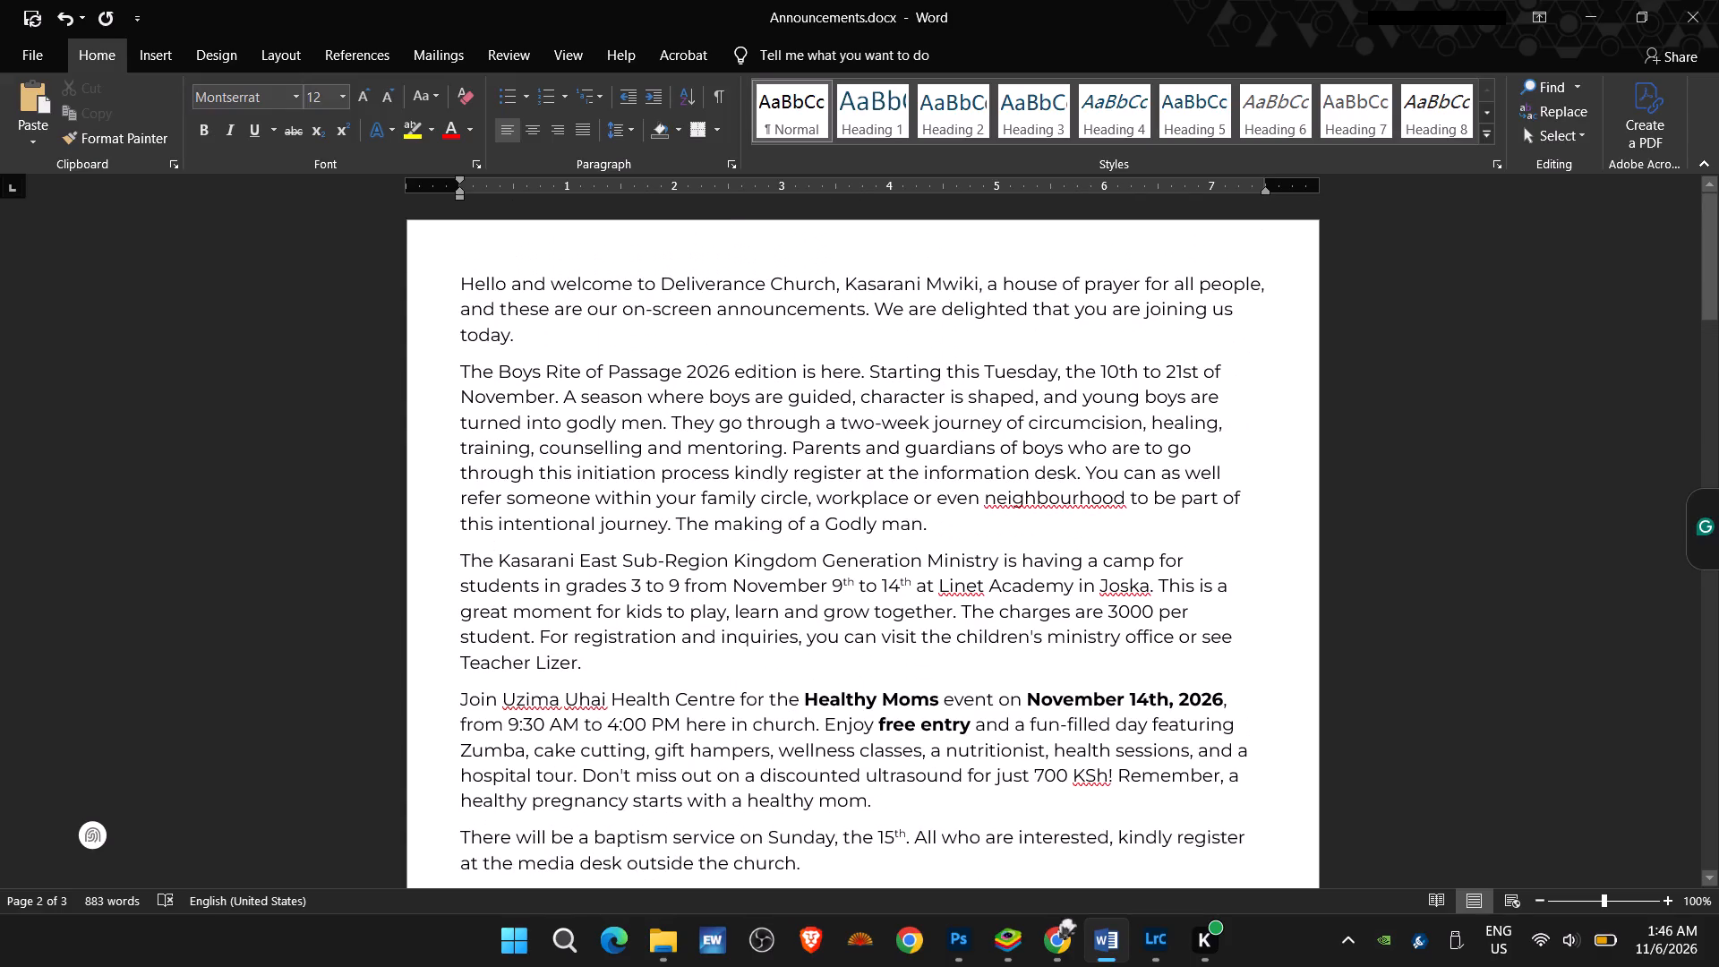
{"action": "scroll", "coordinate": [1083, 432], "scroll_direction": "up", "scroll_amount": 1}
{"action": "scroll", "coordinate": [1083, 432], "scroll_direction": "down", "scroll_amount": 6}
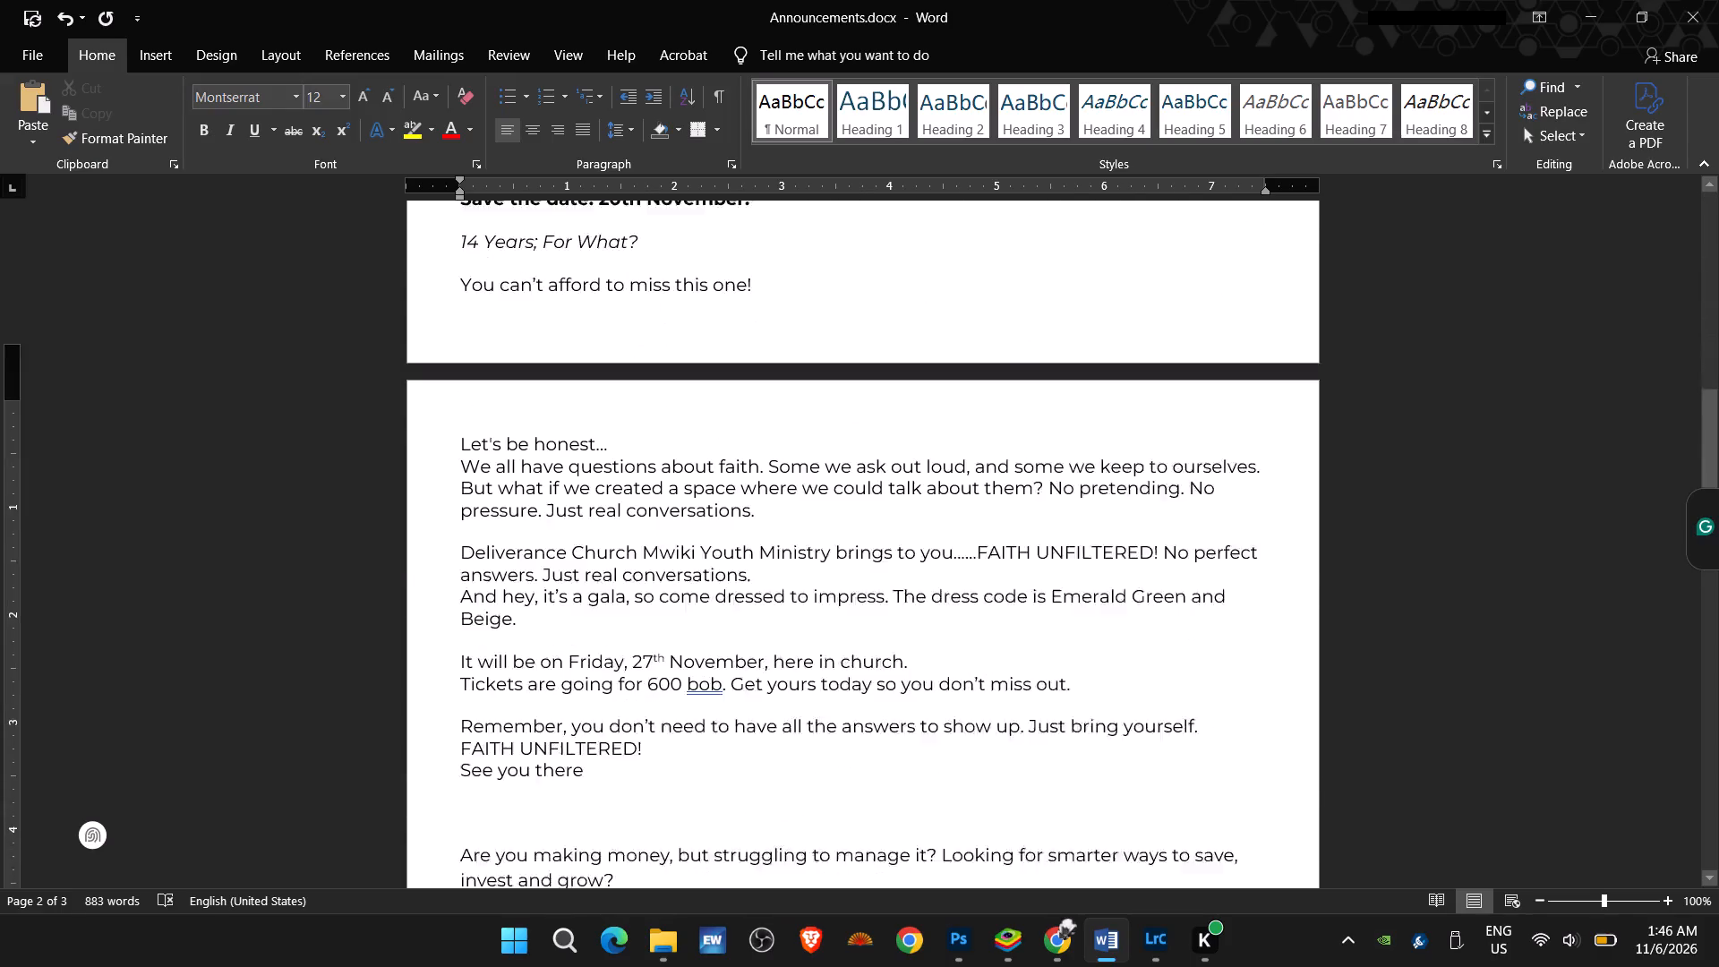
{"action": "scroll", "coordinate": [1083, 432], "scroll_direction": "down", "scroll_amount": 1}
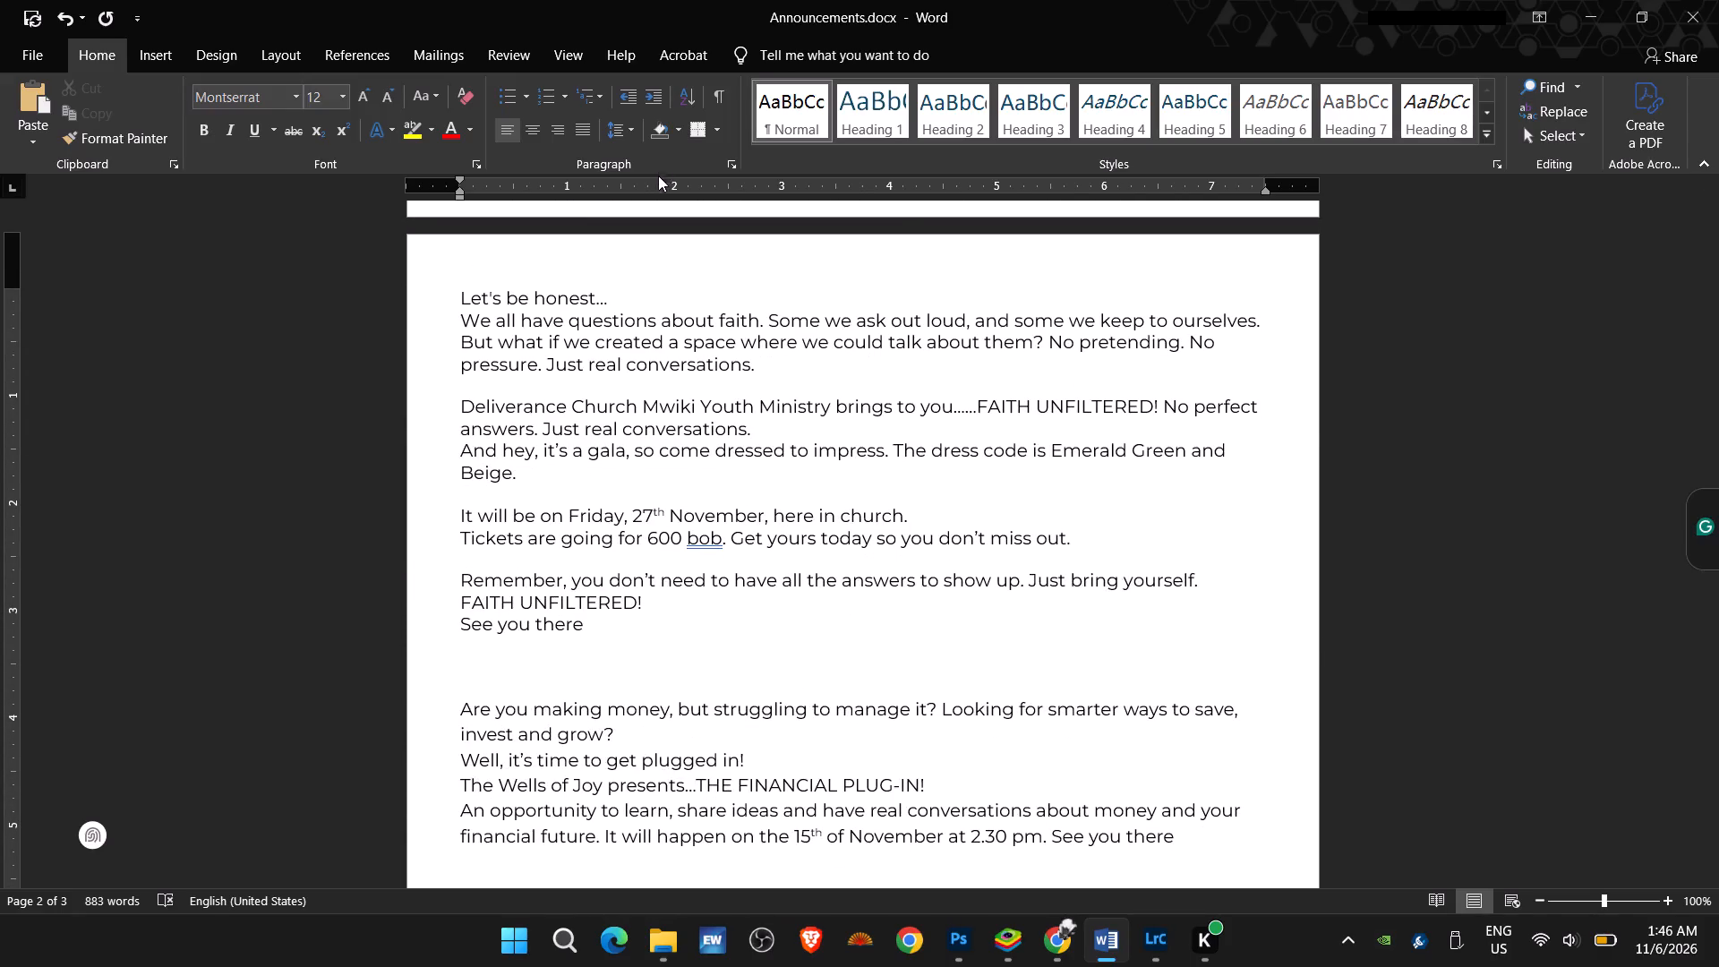
{"action": "scroll", "coordinate": [551, 680], "scroll_direction": "down", "scroll_amount": 2}
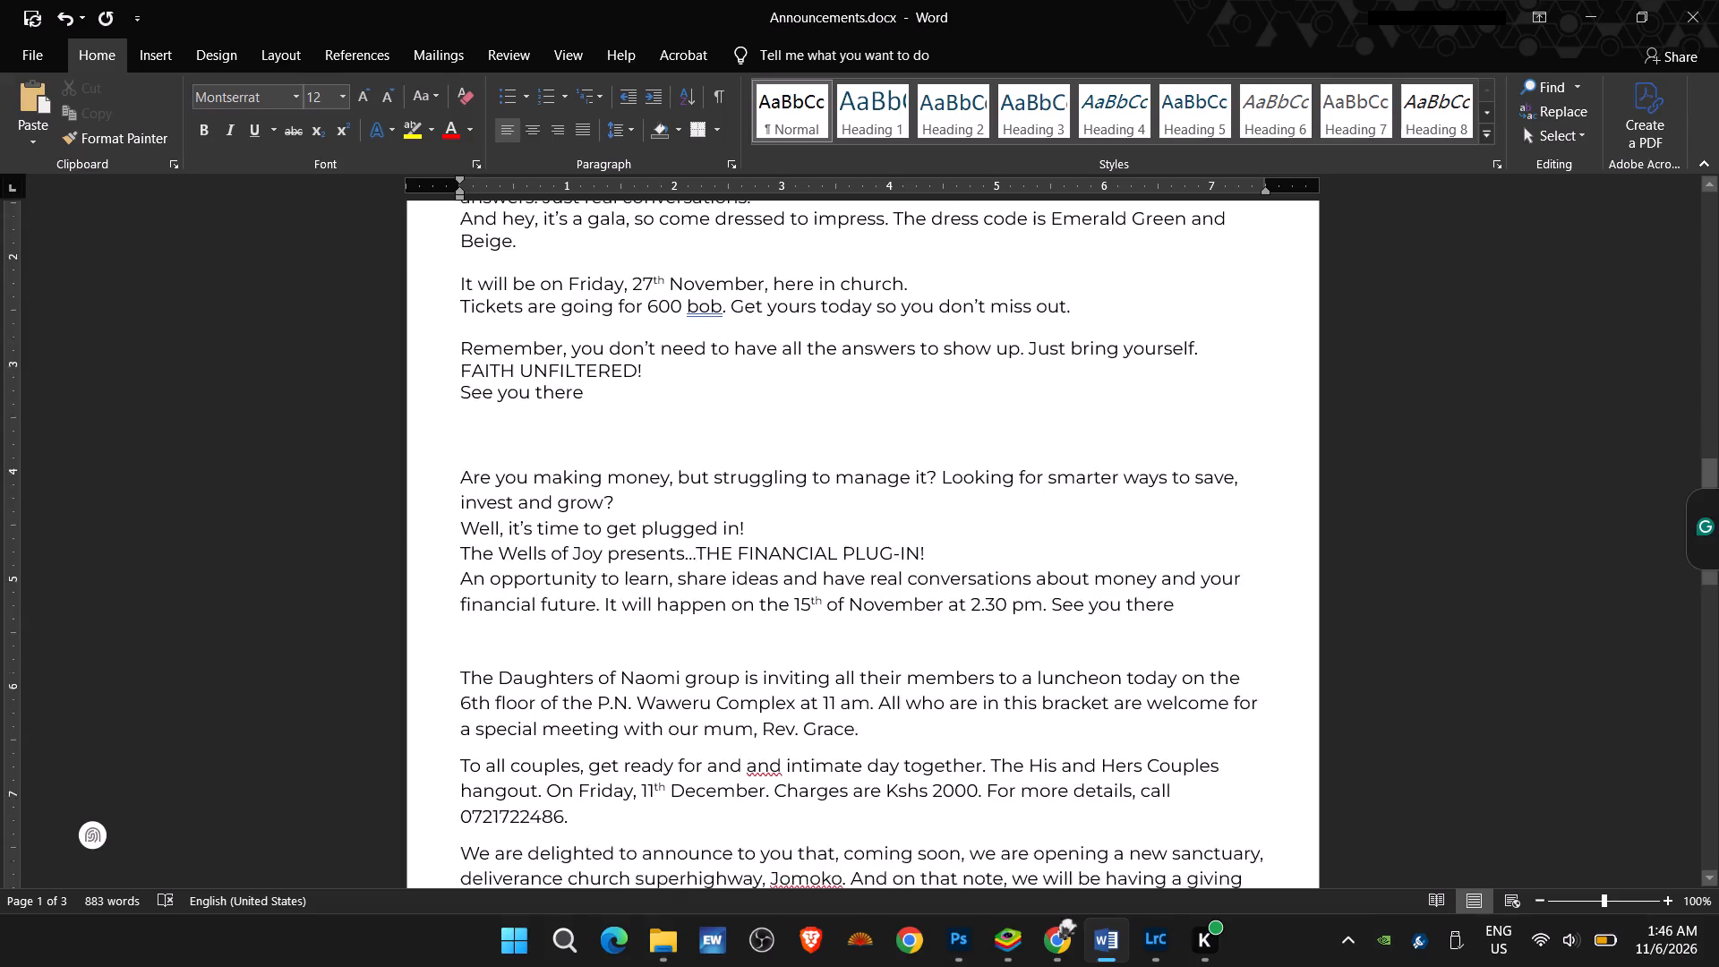
{"action": "scroll", "coordinate": [551, 680], "scroll_direction": "down", "scroll_amount": 1}
Move the Jomoko sanctuary and giving day paragraph from below the couples hangout announcement to directly below the Healthy Moms announcement.
{"action": "scroll", "coordinate": [551, 680], "scroll_direction": "up", "scroll_amount": 4}
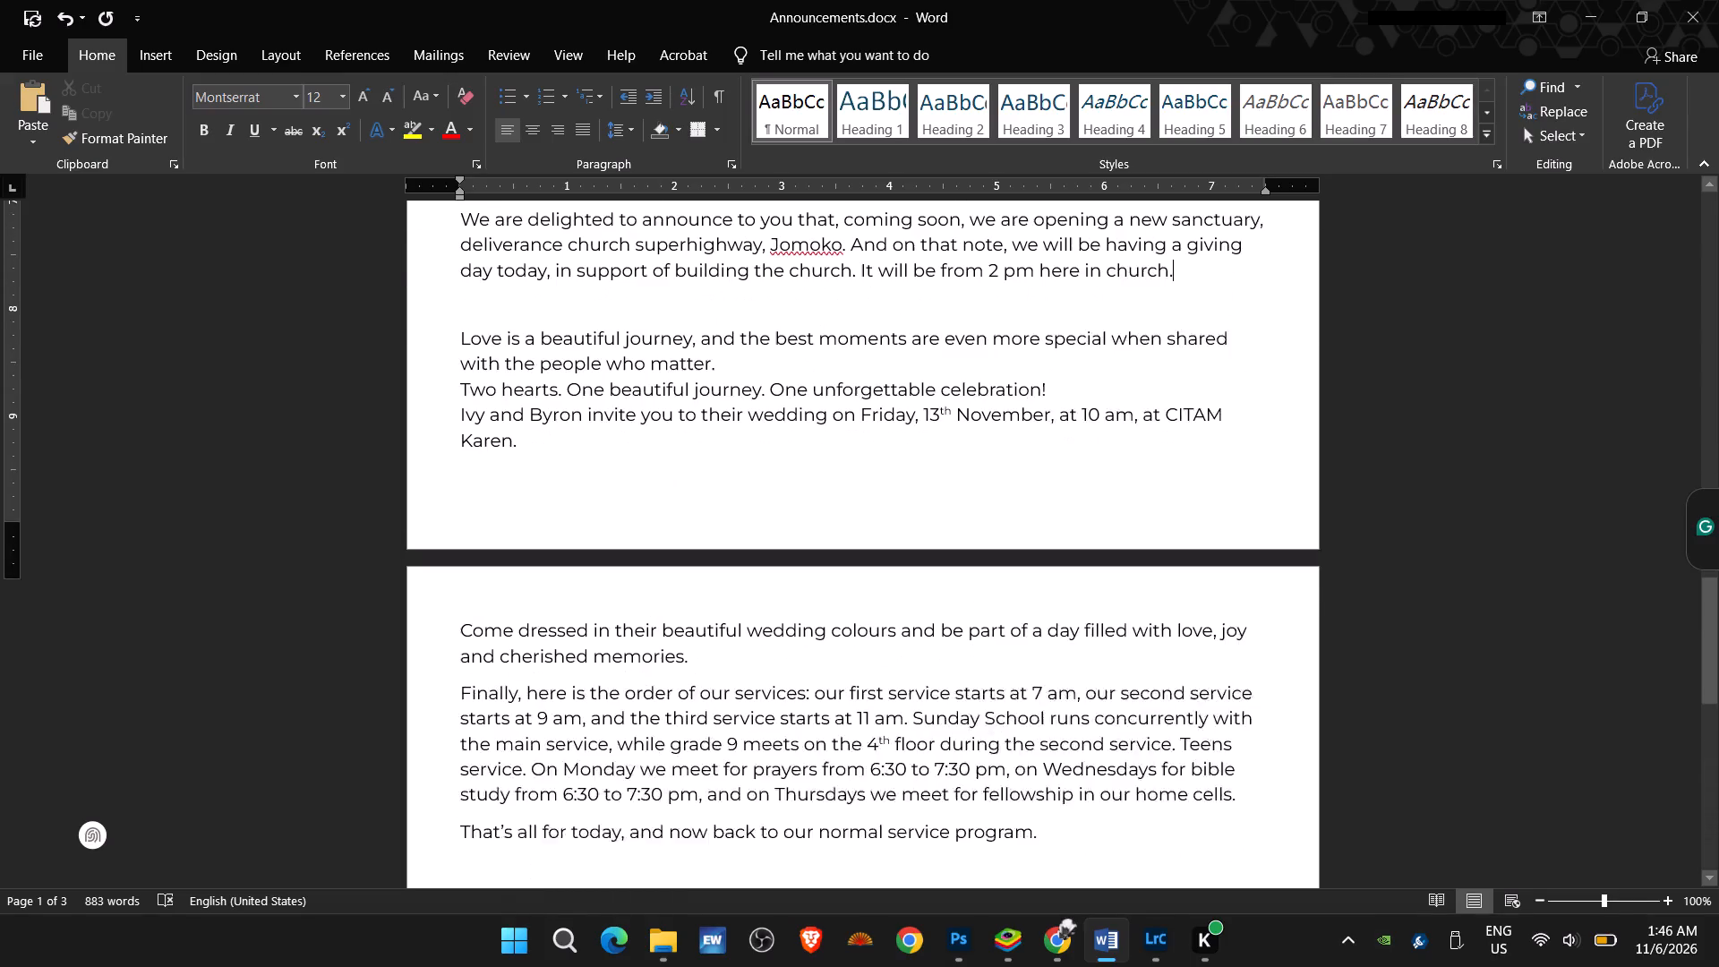
{"action": "scroll", "coordinate": [551, 680], "scroll_direction": "up", "scroll_amount": 1}
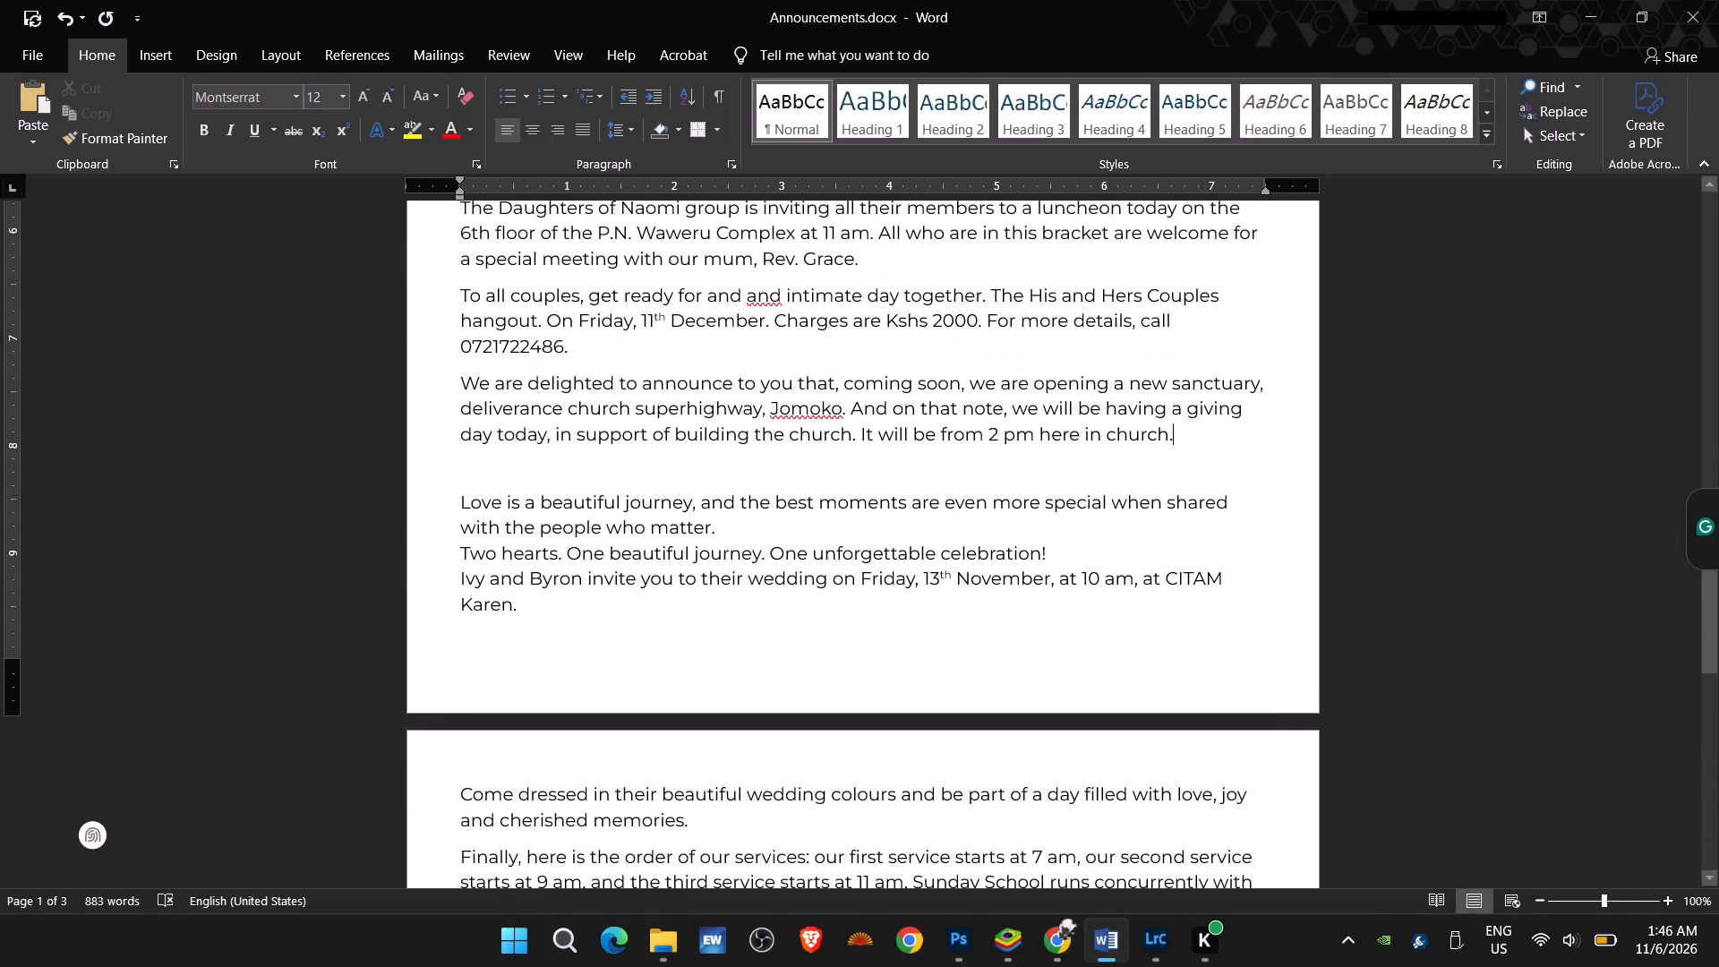
{"action": "scroll", "coordinate": [551, 680], "scroll_direction": "up", "scroll_amount": 1}
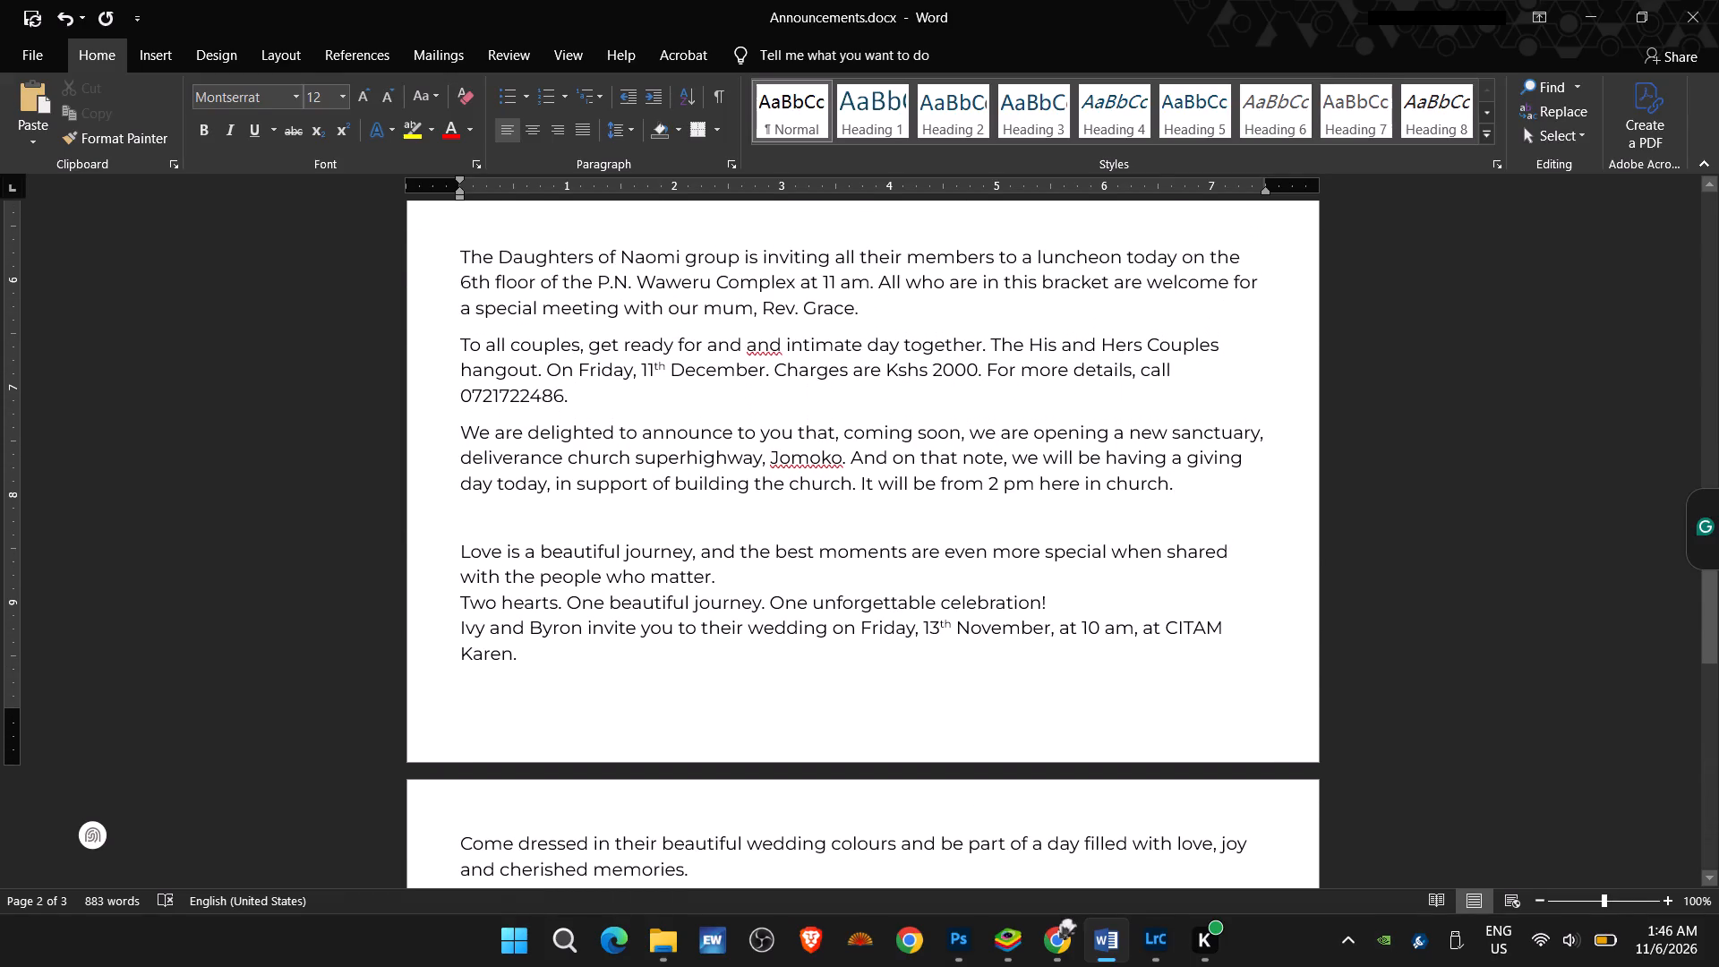
{"action": "left_click_drag", "start_coordinate": [454, 428], "coordinate": [1119, 526]}
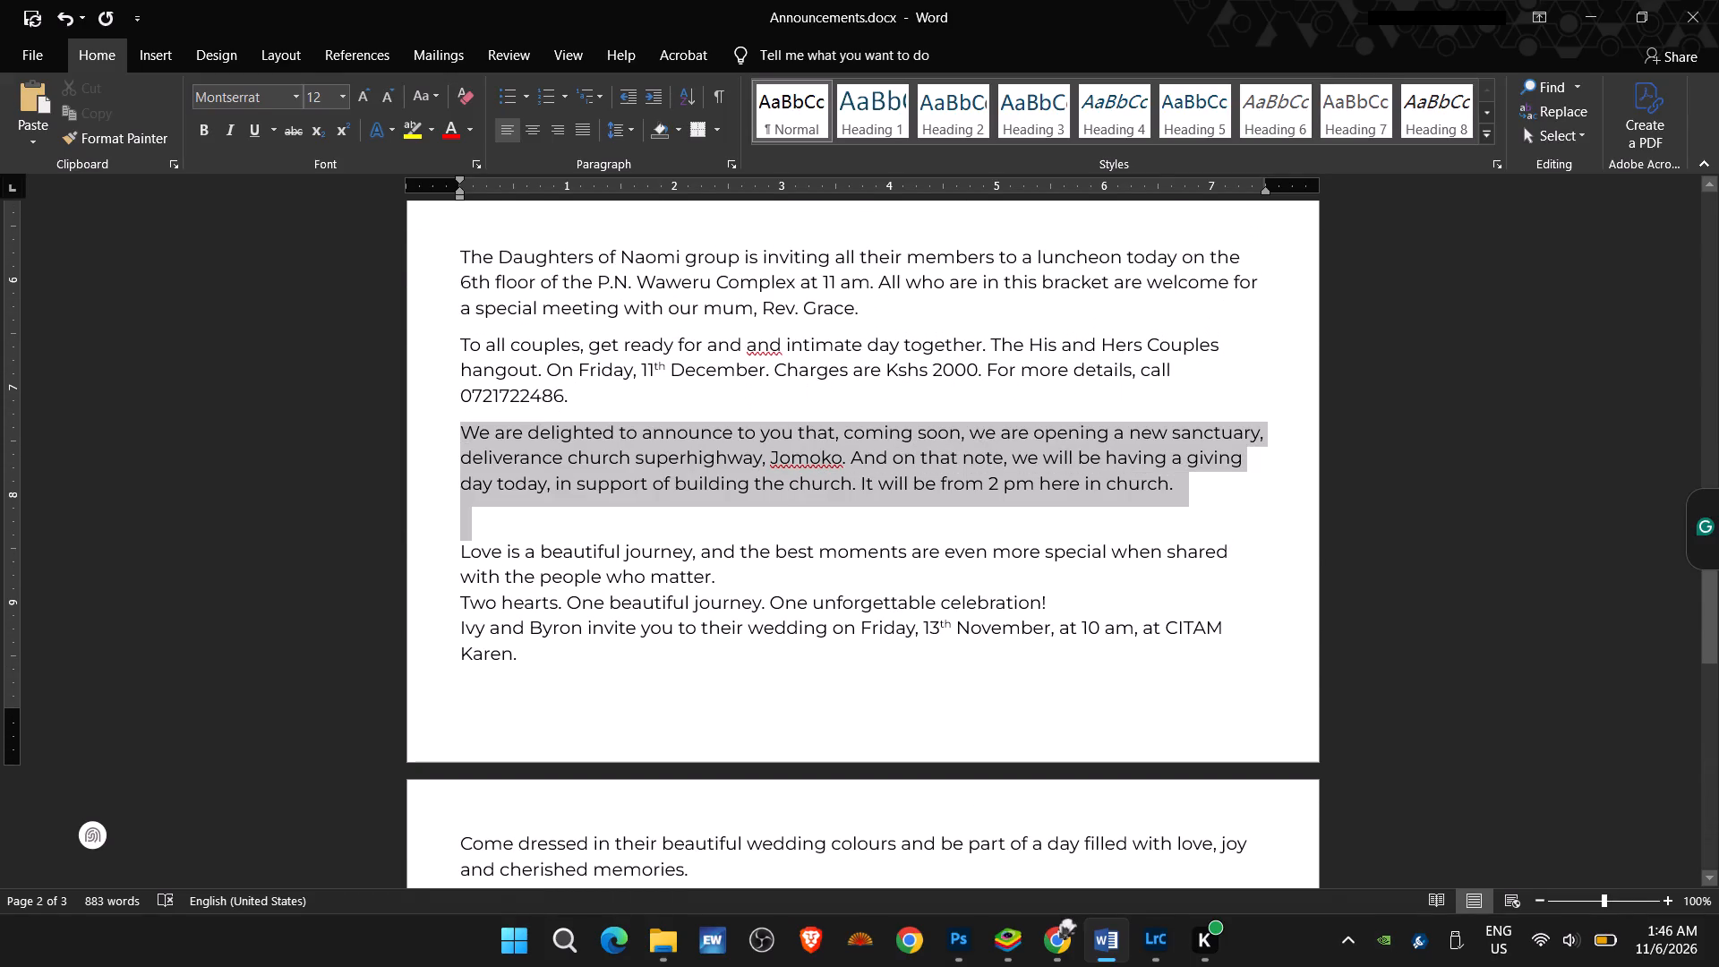
{"action": "left_click_drag", "start_coordinate": [1119, 526], "coordinate": [1176, 491]}
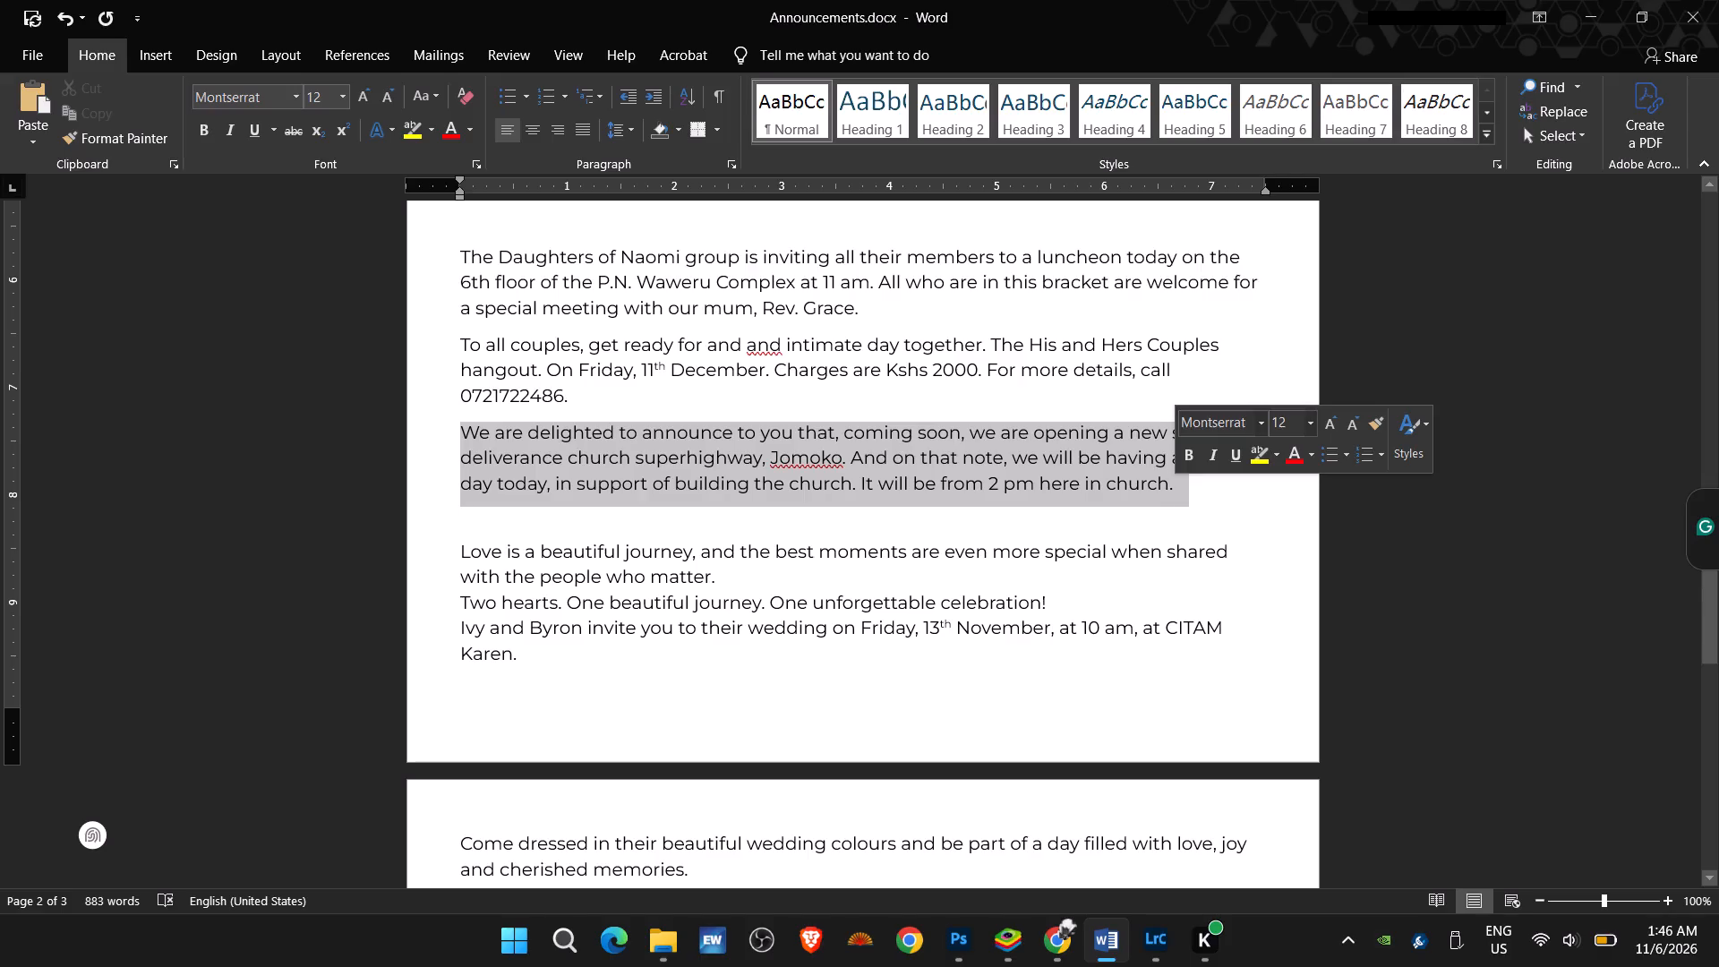
{"action": "key", "text": "ctrl+x"}
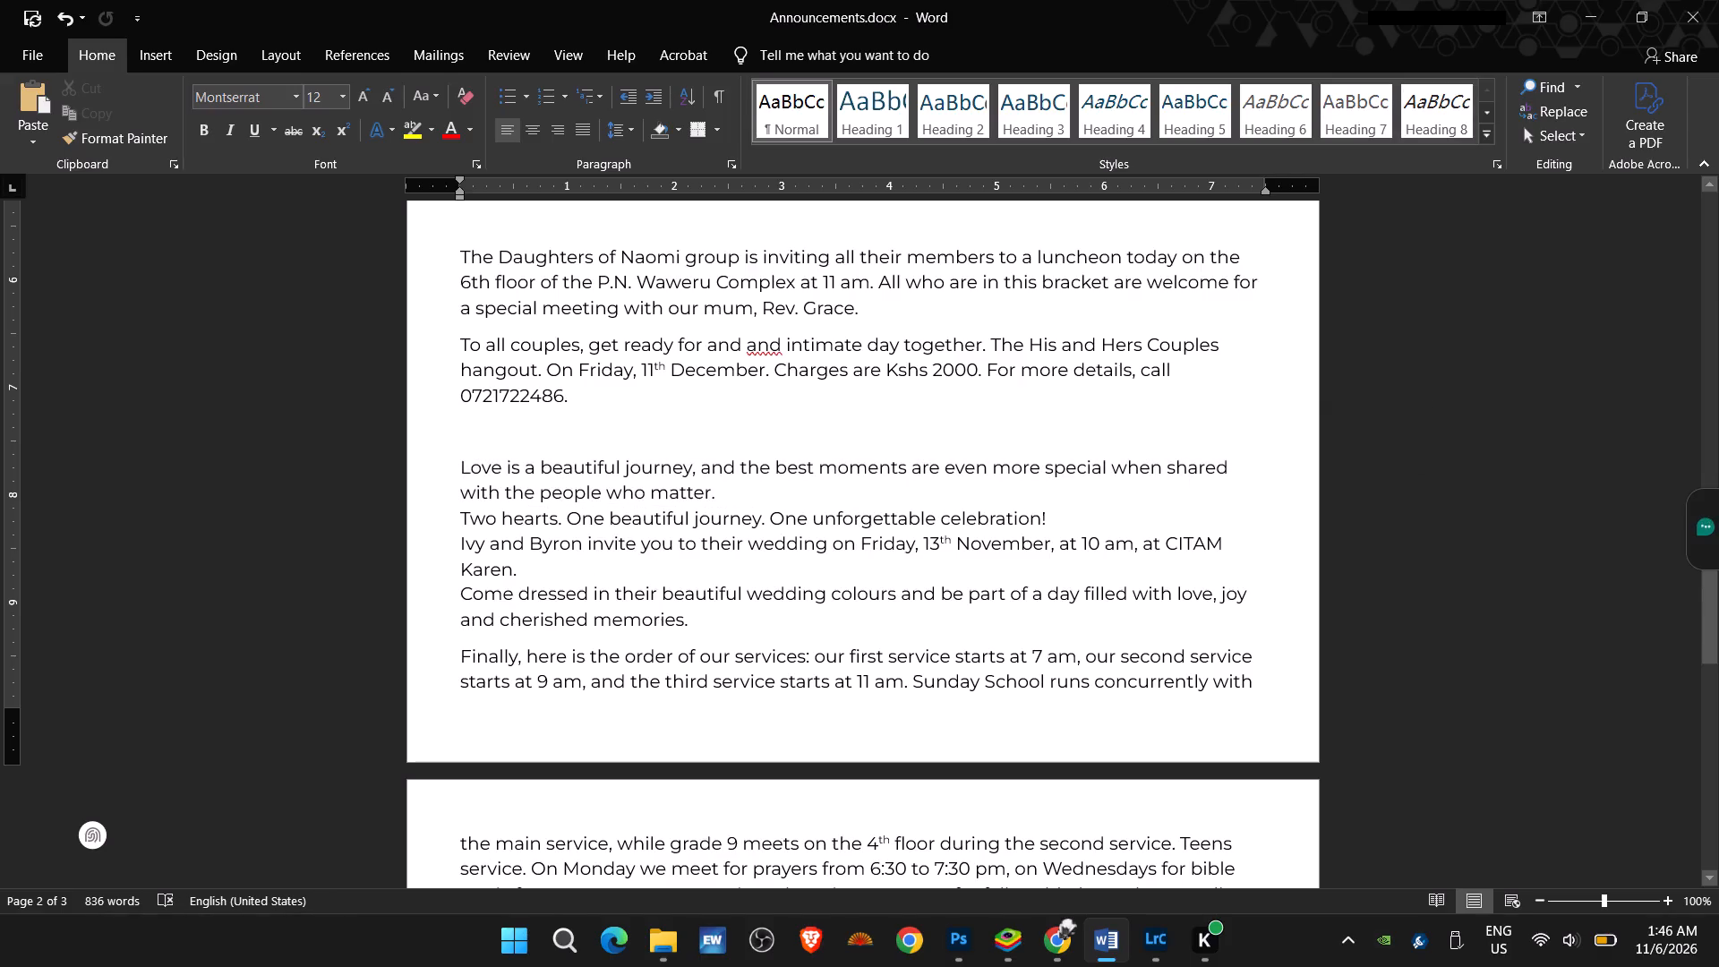
{"action": "key", "text": "BackSpace"}
{"action": "key", "text": "Return"}
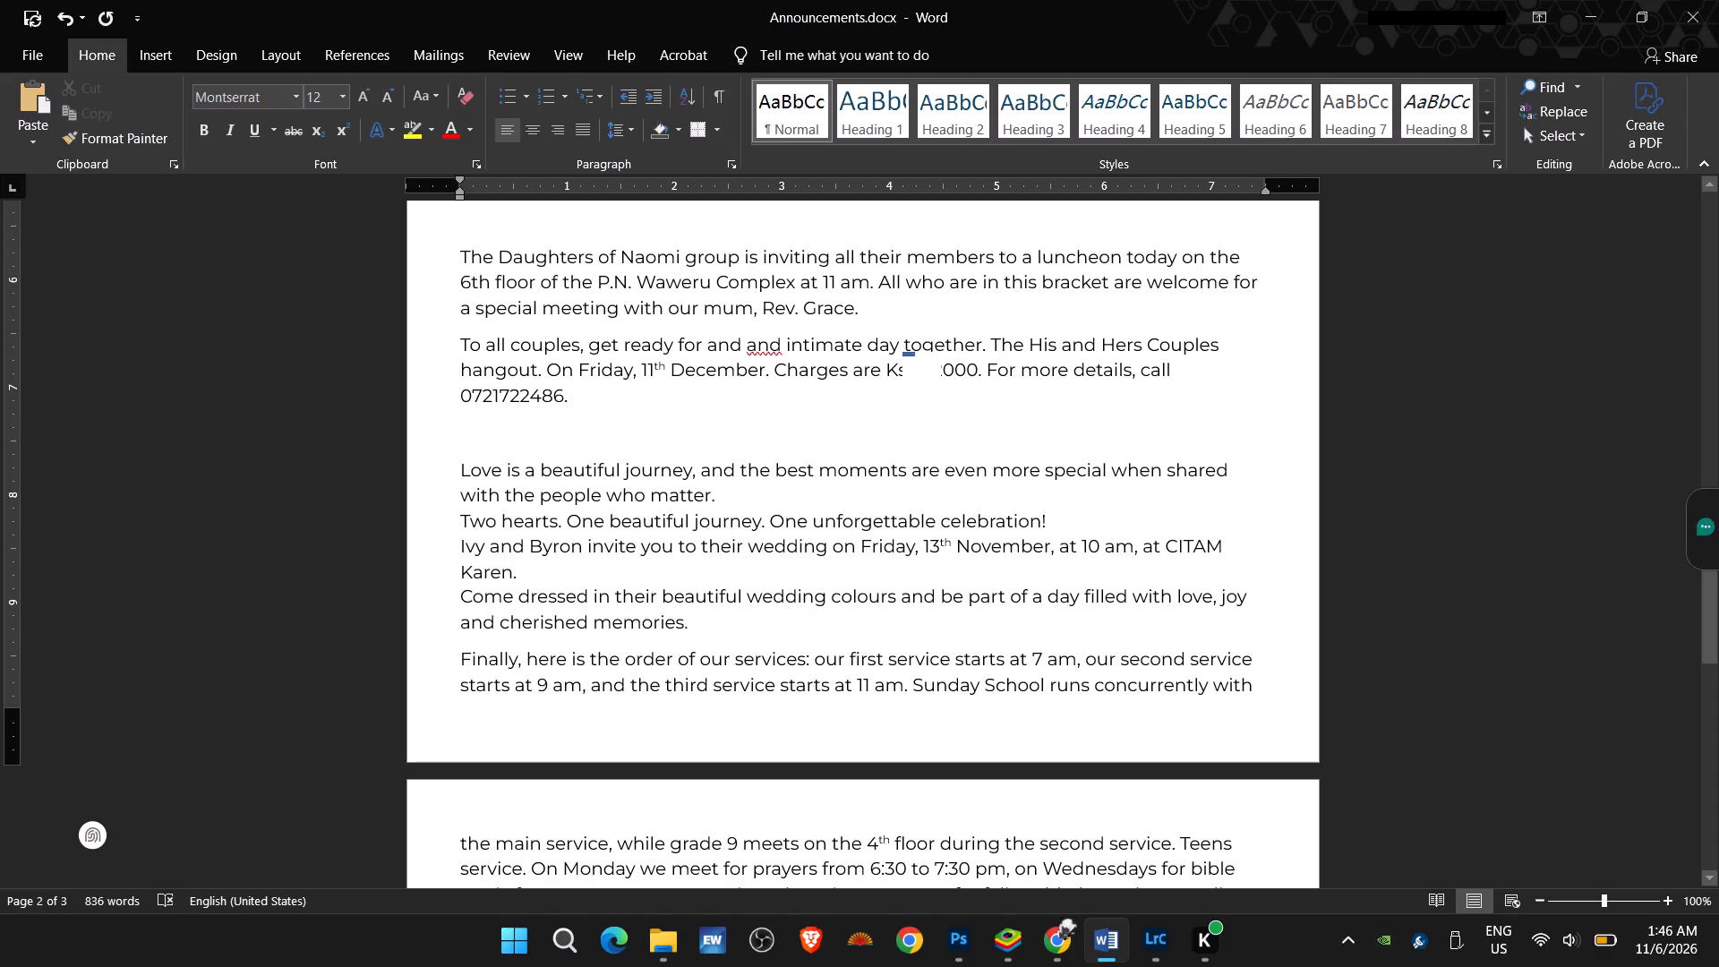
{"action": "scroll", "coordinate": [791, 443], "scroll_direction": "up", "scroll_amount": 4}
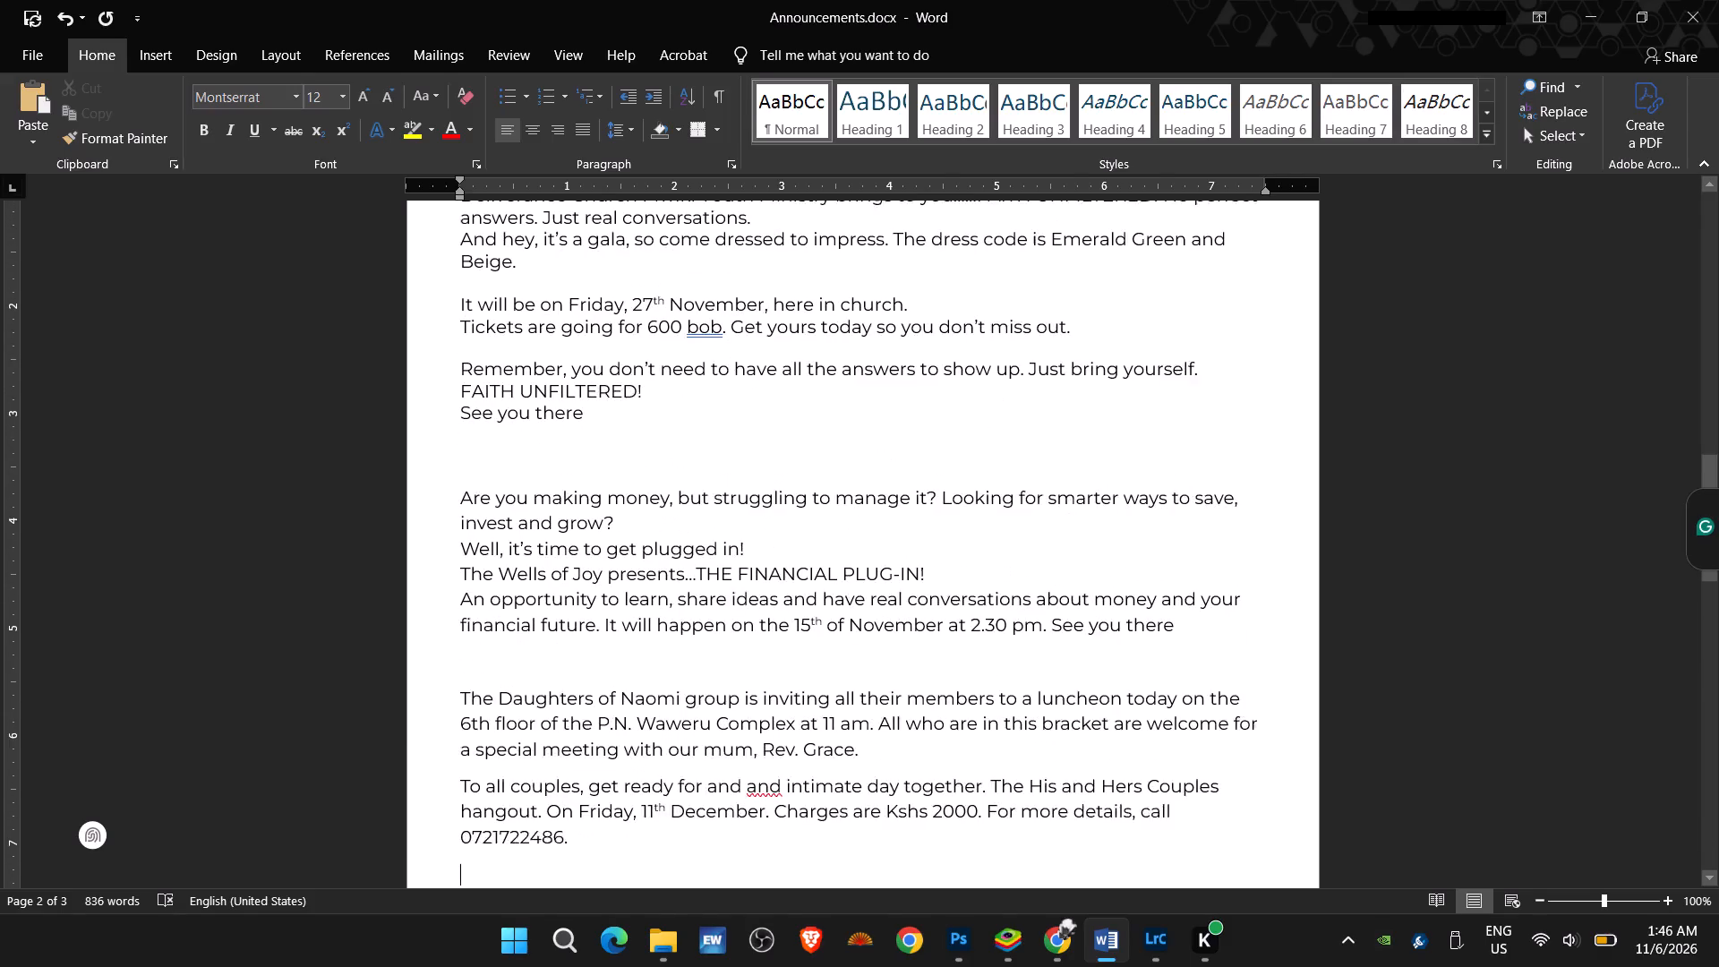
{"action": "scroll", "coordinate": [791, 443], "scroll_direction": "up", "scroll_amount": 1}
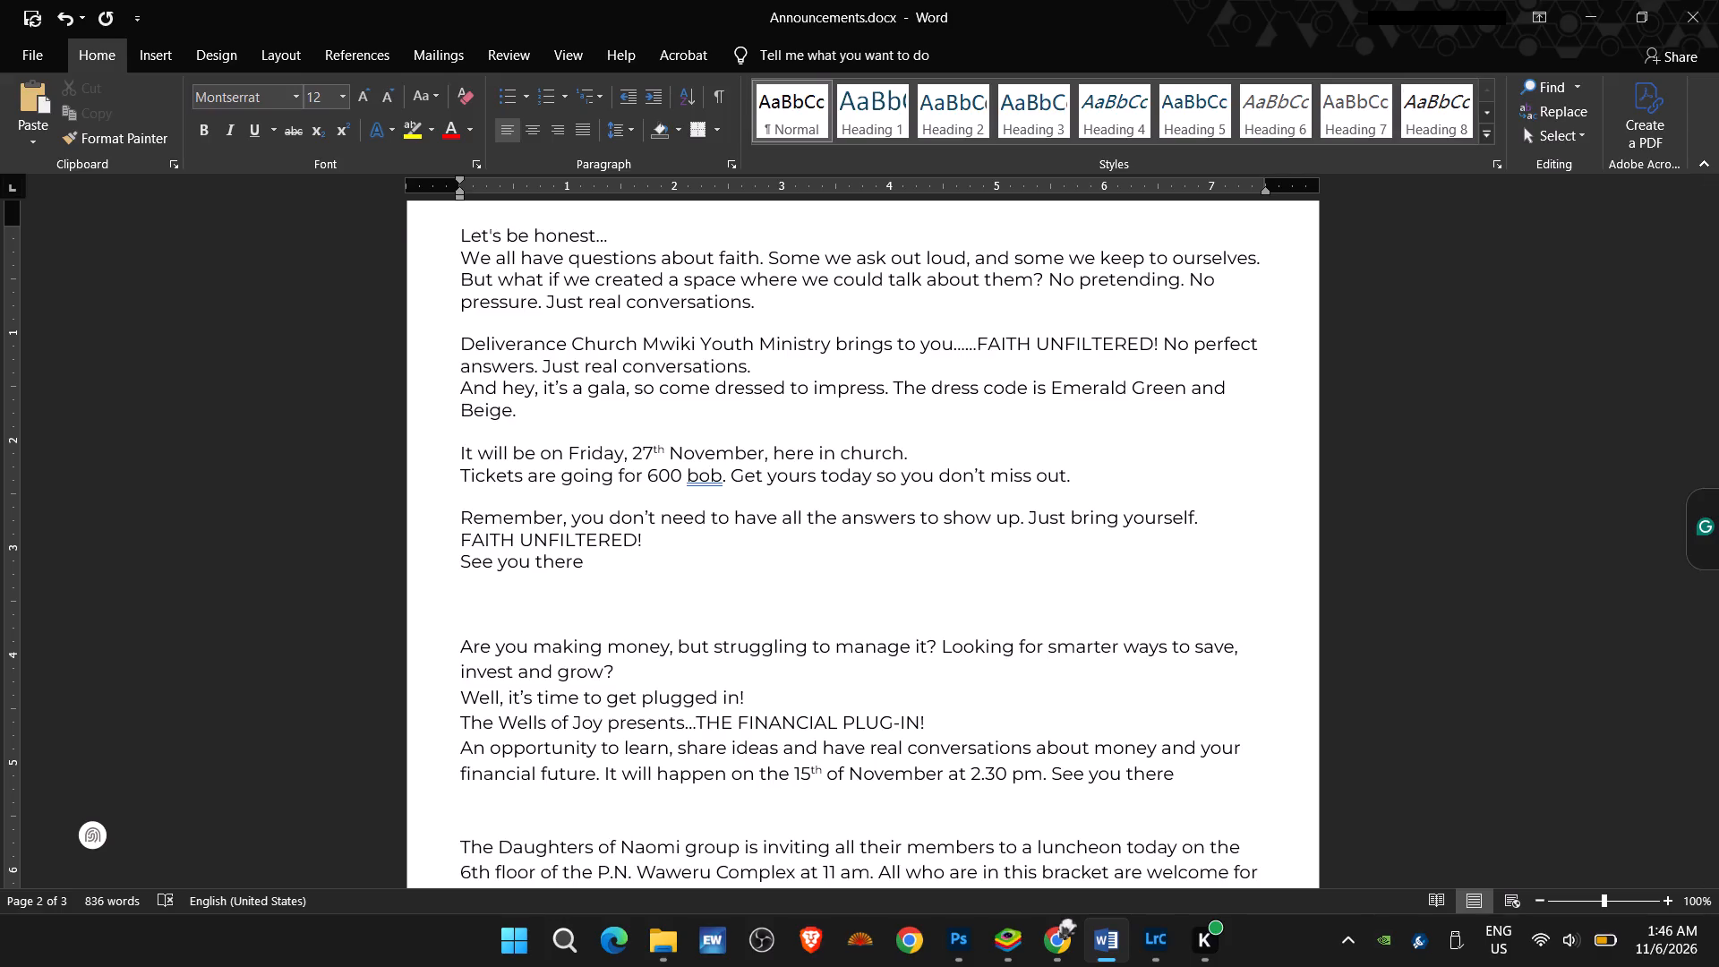
{"action": "scroll", "coordinate": [707, 586], "scroll_direction": "up", "scroll_amount": 7}
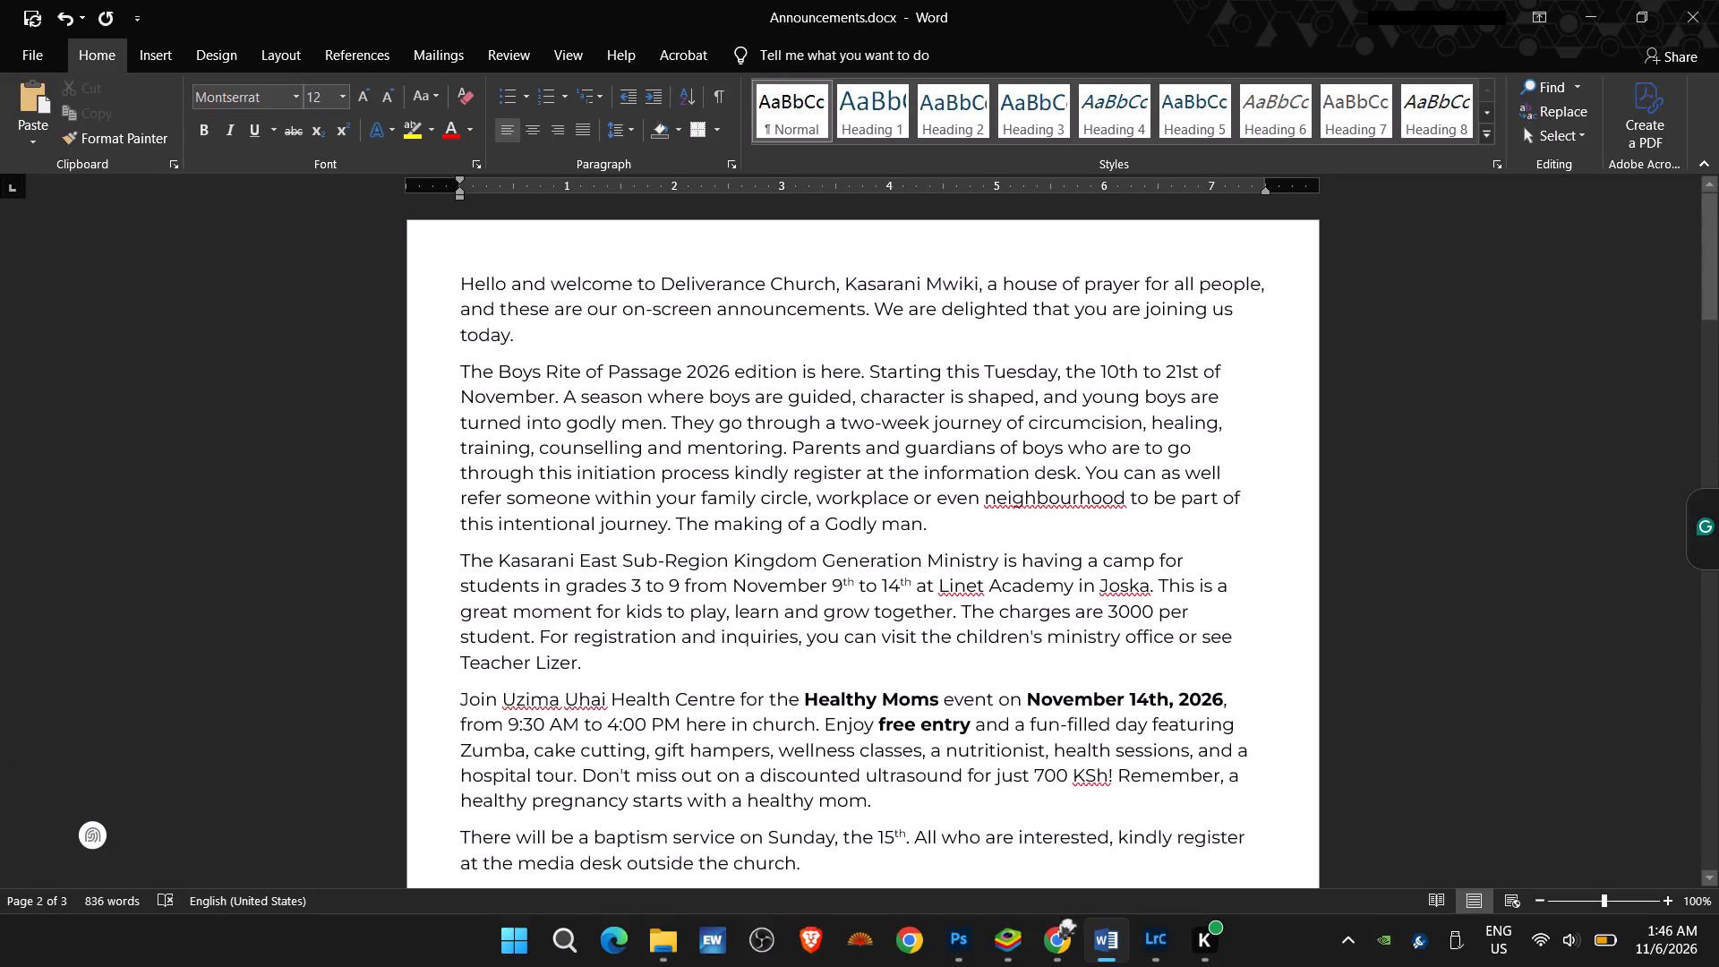
{"action": "scroll", "coordinate": [707, 586], "scroll_direction": "up", "scroll_amount": 2}
{"action": "scroll", "coordinate": [621, 606], "scroll_direction": "down", "scroll_amount": 1}
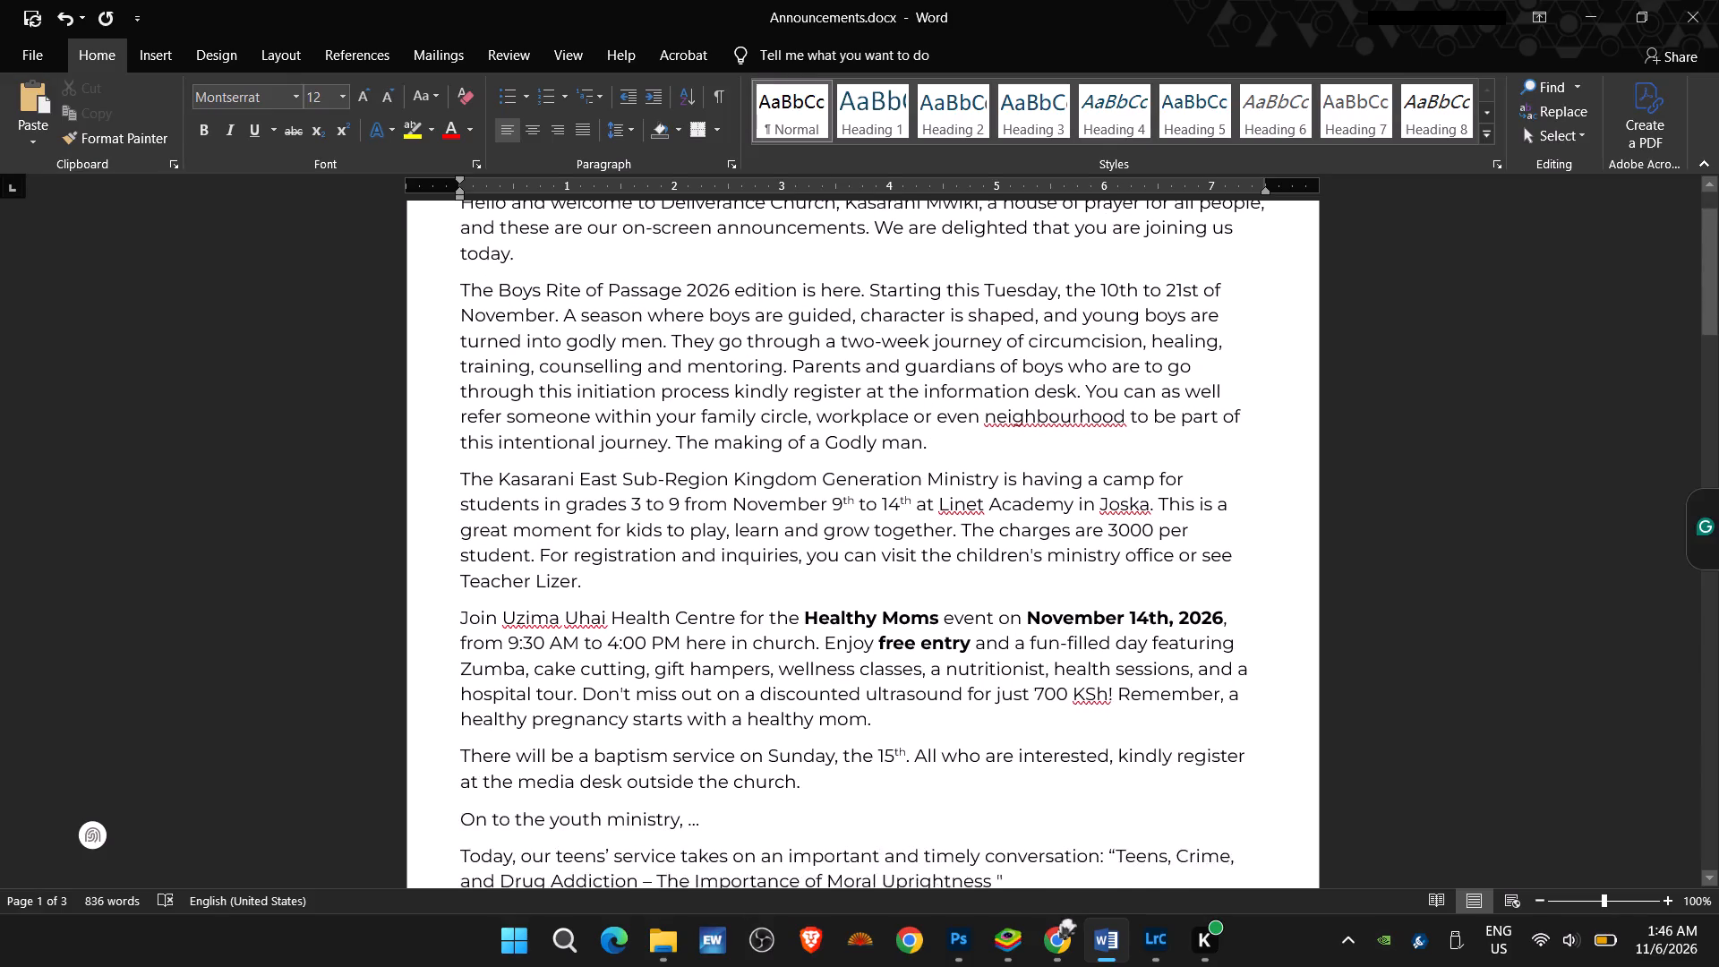
{"action": "scroll", "coordinate": [621, 606], "scroll_direction": "down", "scroll_amount": 1}
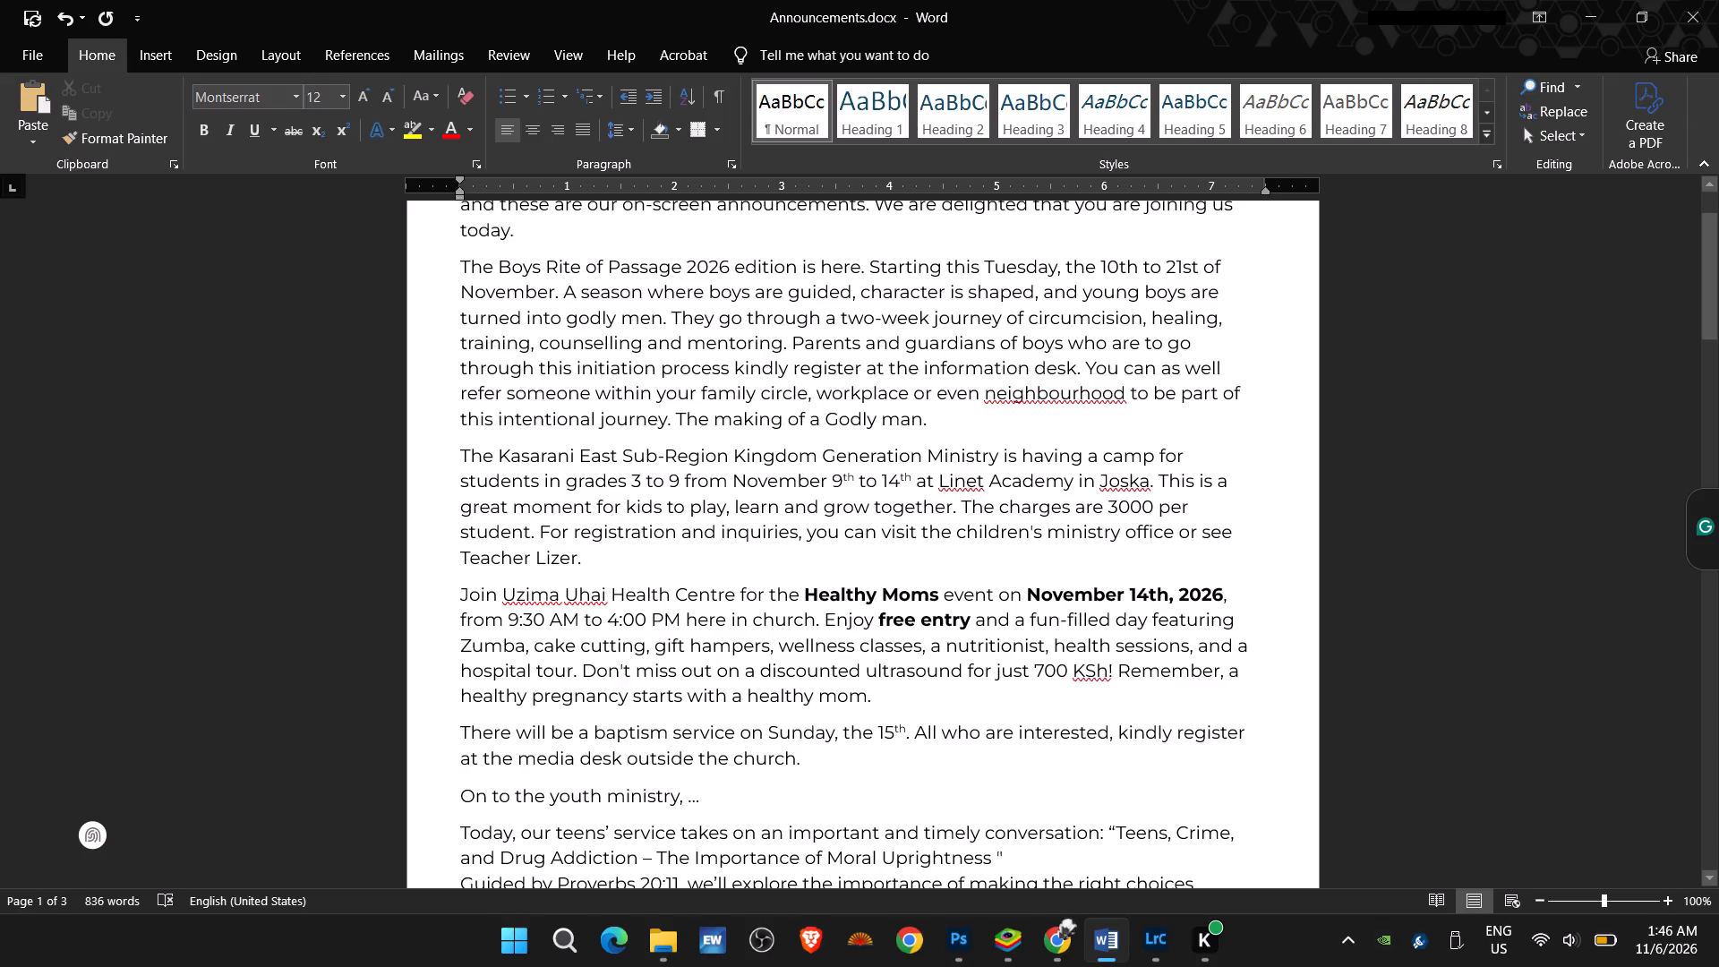
{"action": "left_click", "coordinate": [475, 714]}
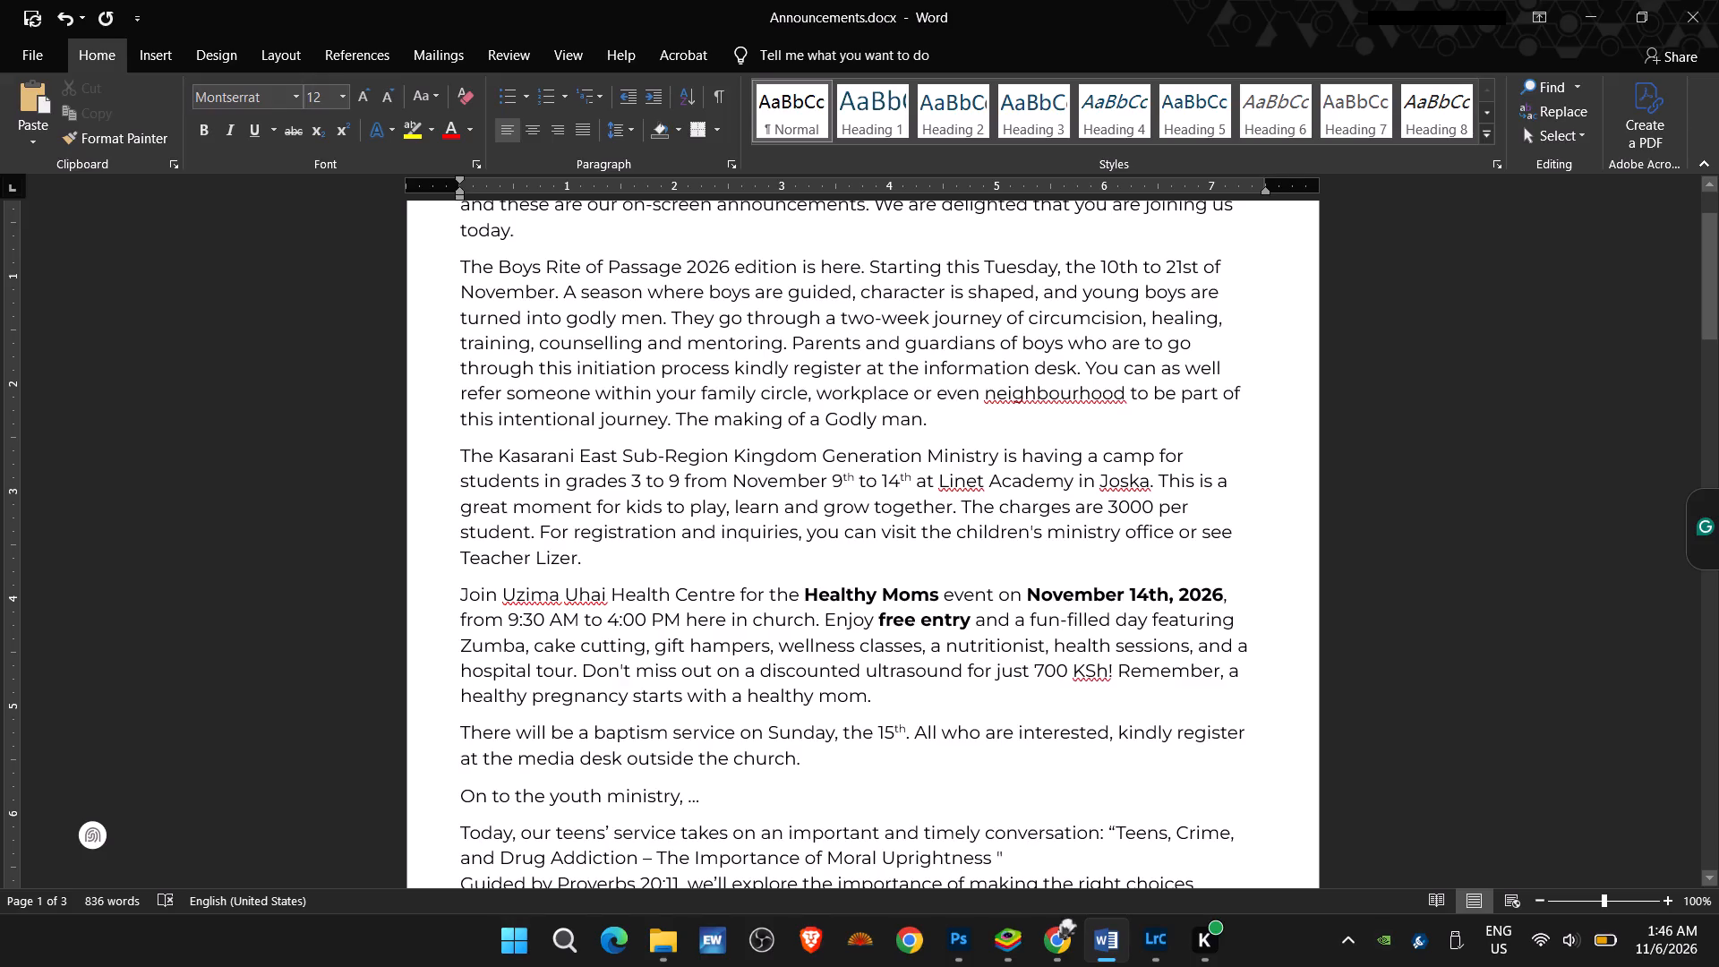
{"action": "left_click", "coordinate": [906, 693]}
{"action": "key", "text": "Return"}
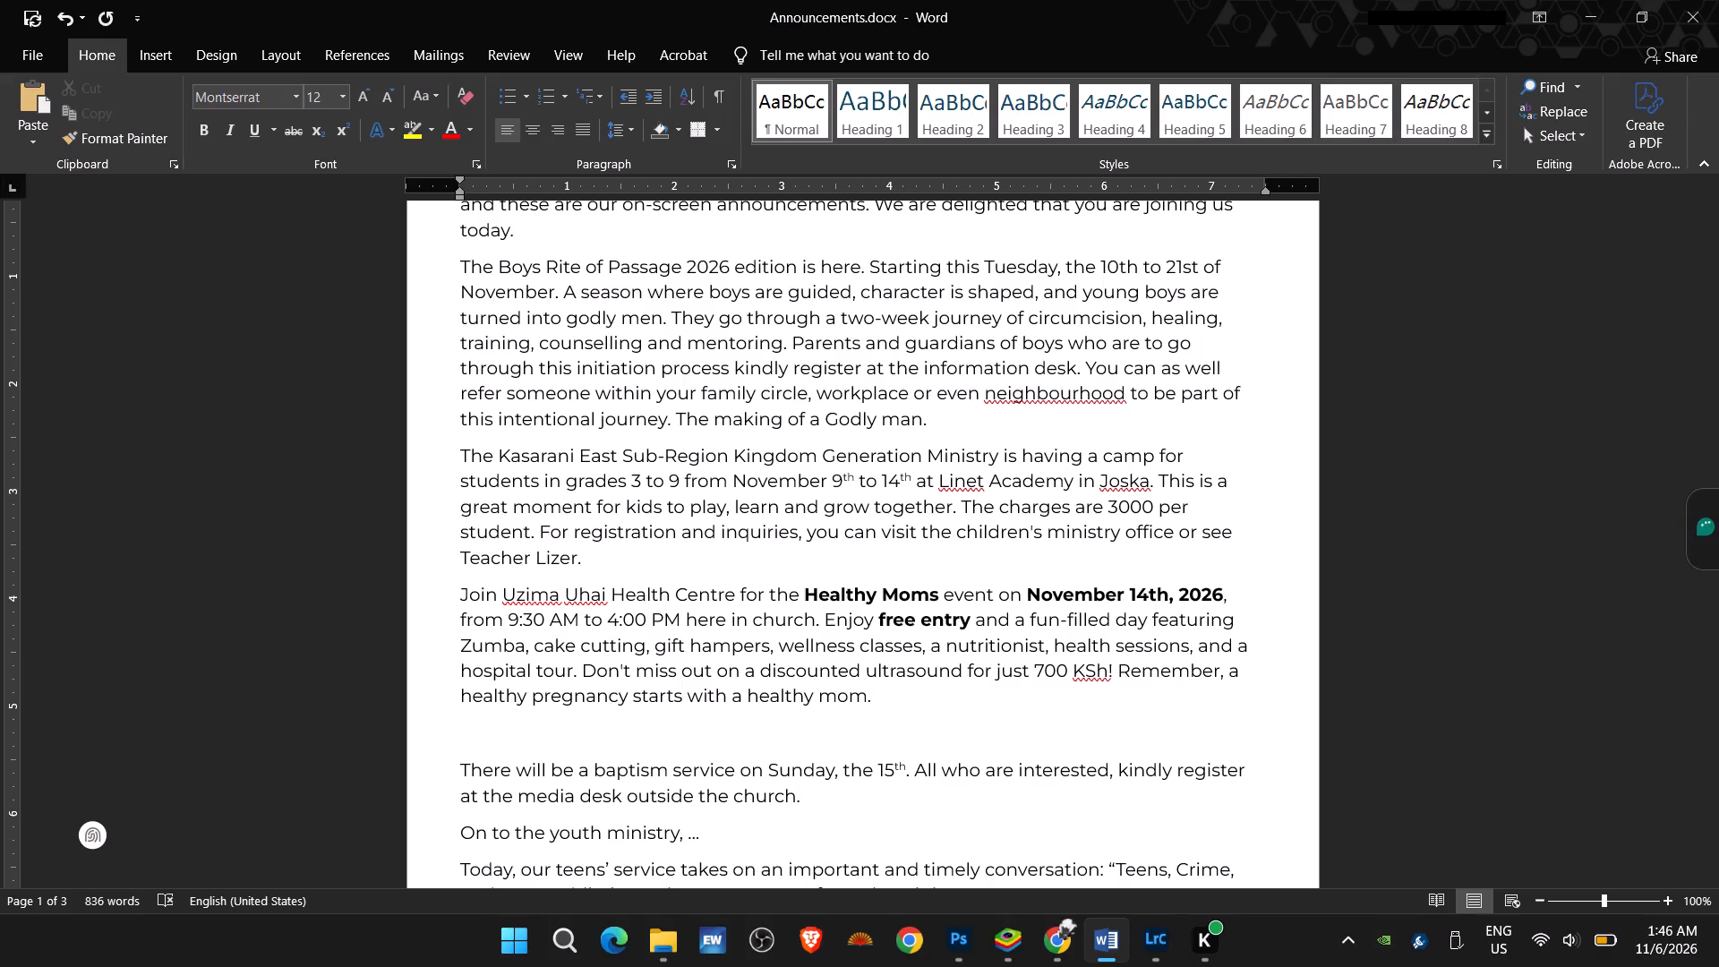
{"action": "key", "text": "ctrl+v"}
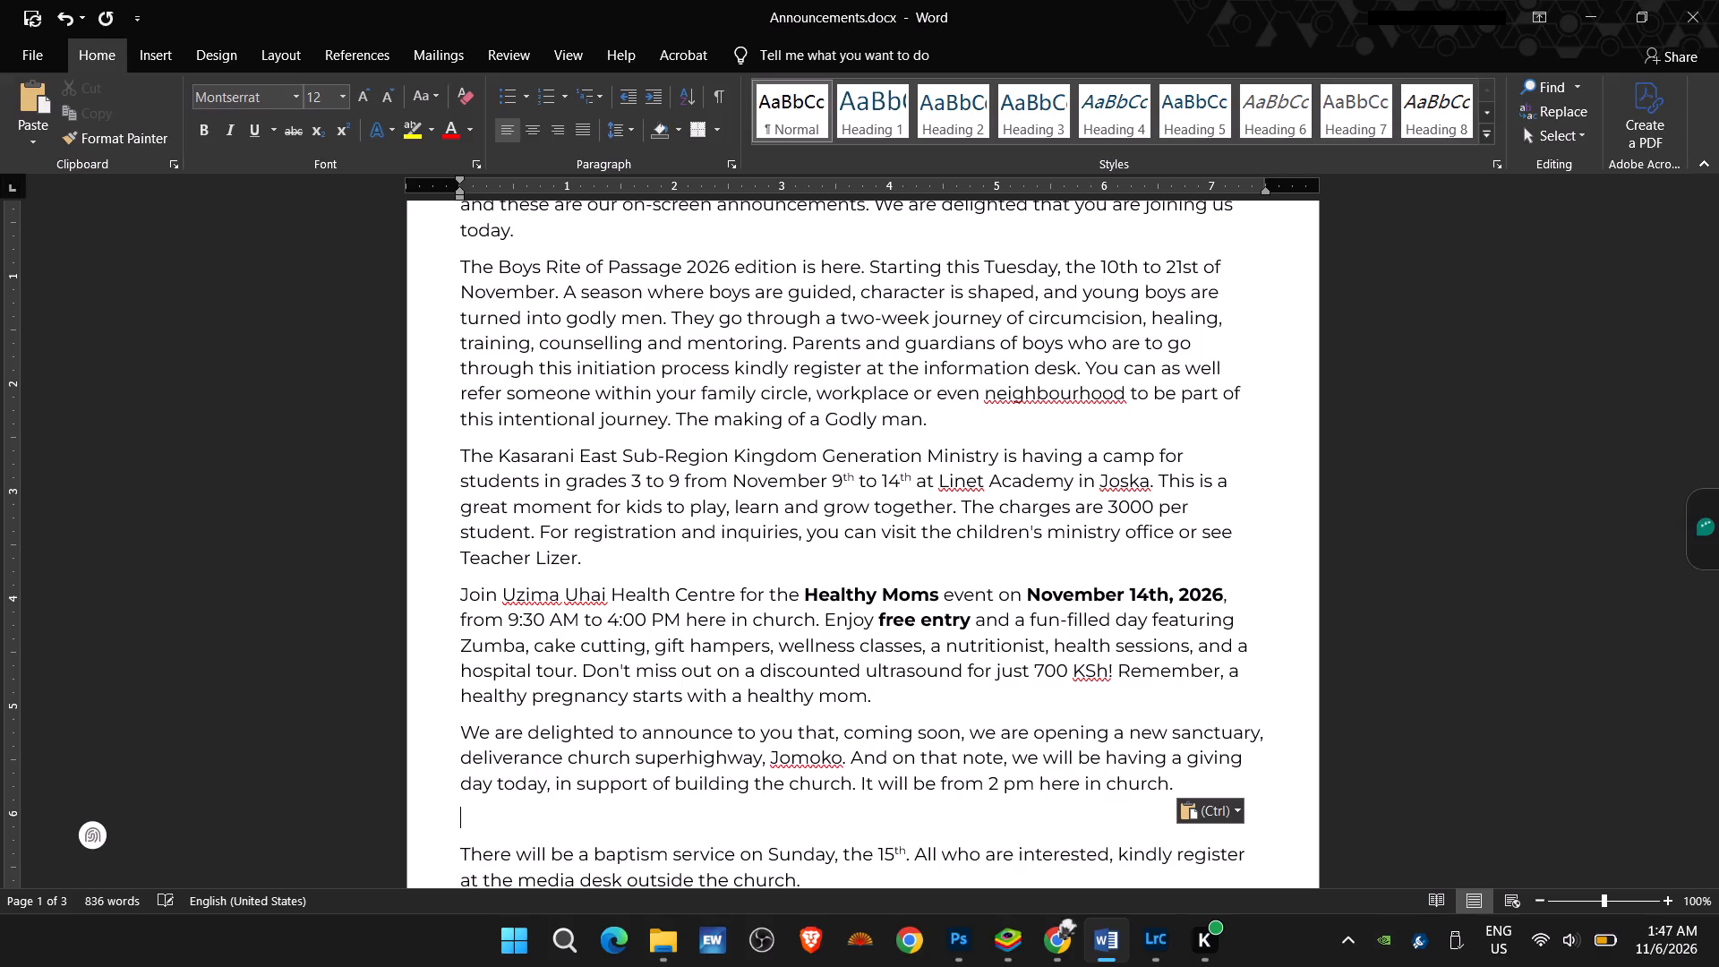
{"action": "key", "text": "BackSpace"}
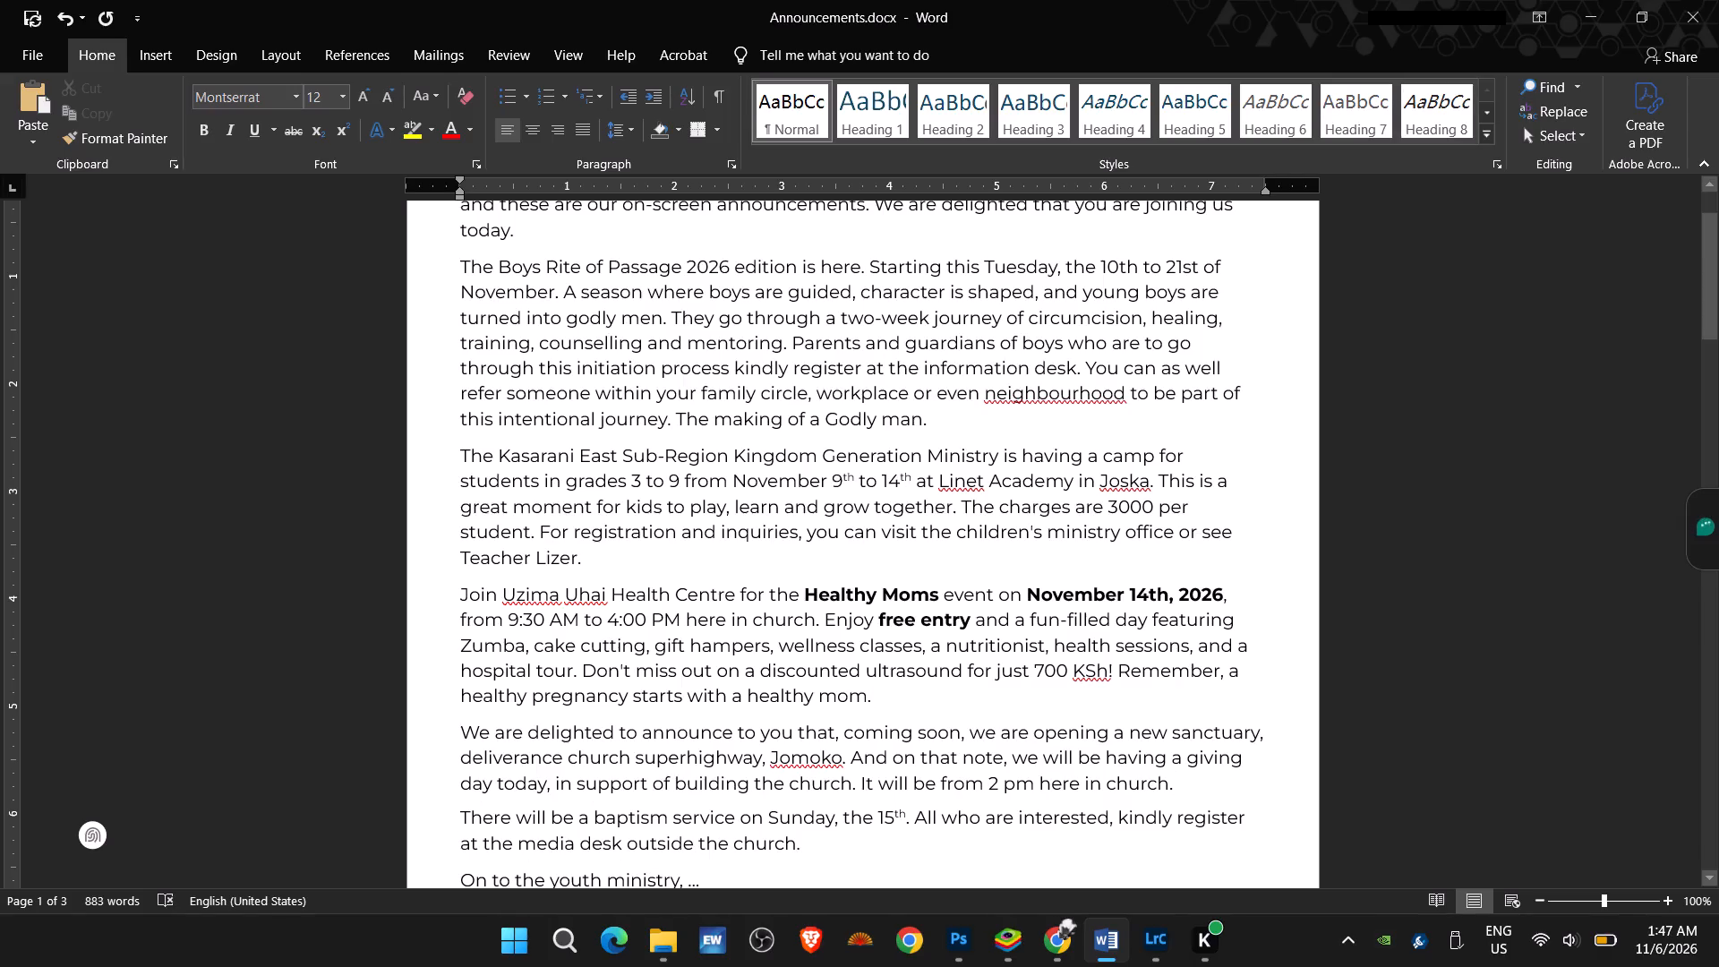
Move the giving day and baptism service paragraphs together to between the Kingdom Generation camp and Healthy Moms announcements.
{"action": "left_click_drag", "start_coordinate": [456, 732], "coordinate": [653, 829]}
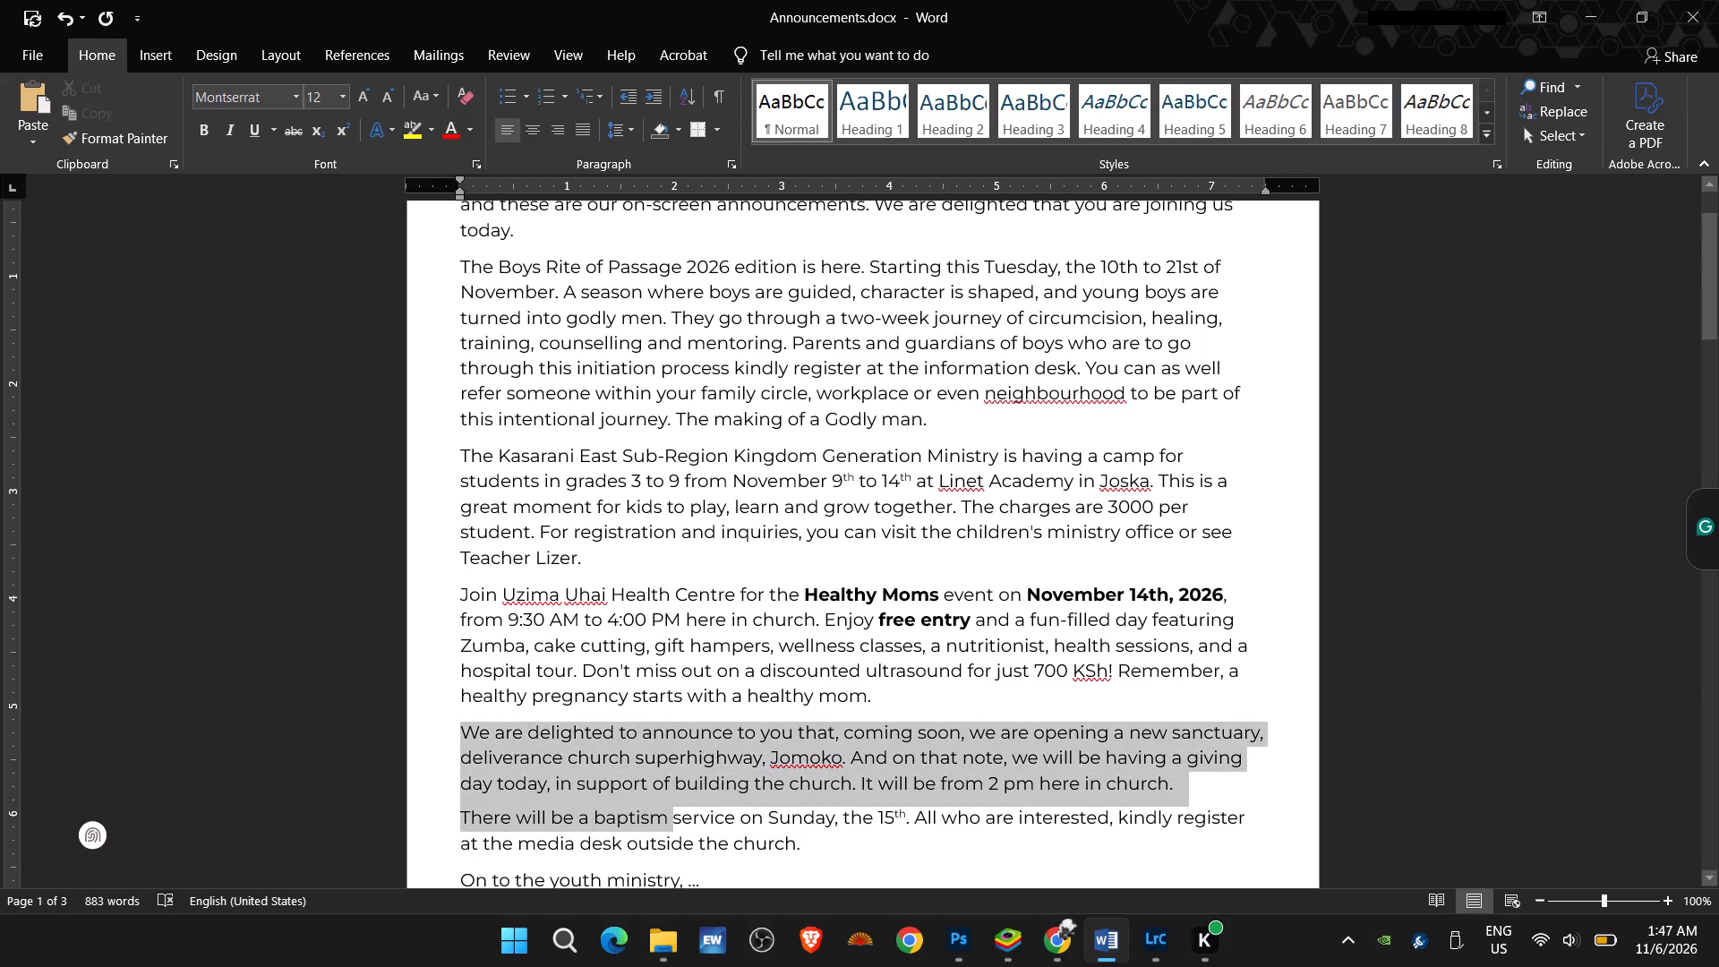
{"action": "left_click_drag", "start_coordinate": [653, 829], "coordinate": [810, 843]}
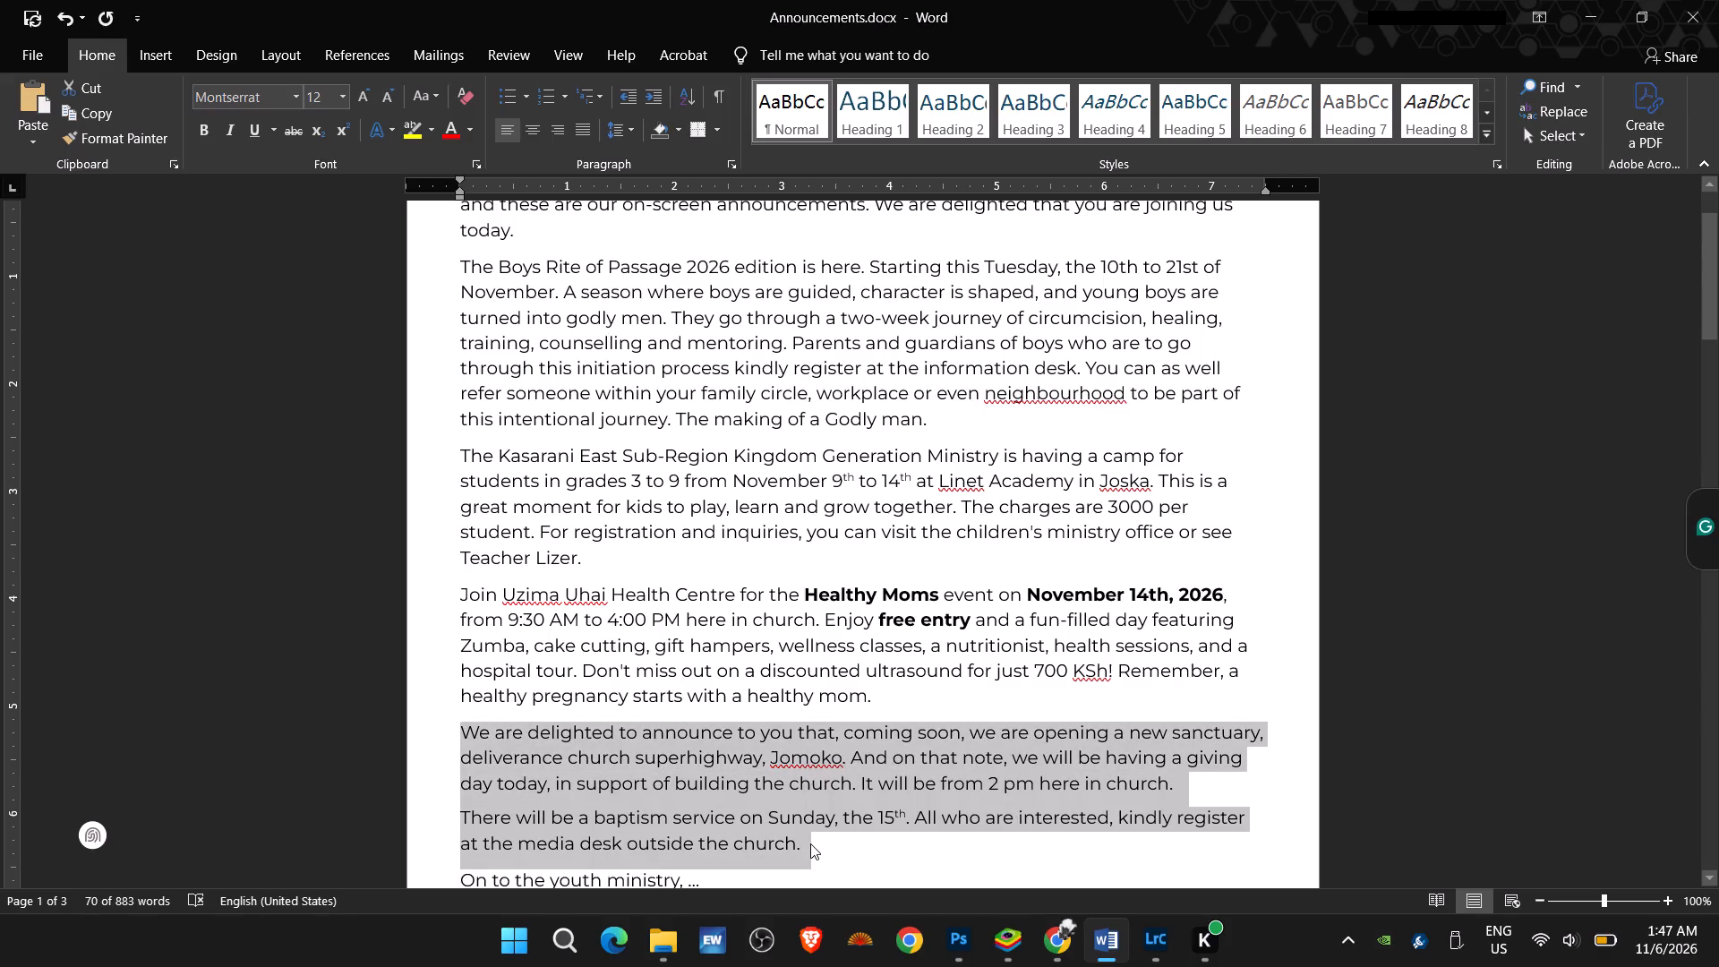
{"action": "key", "text": "ctrl+x"}
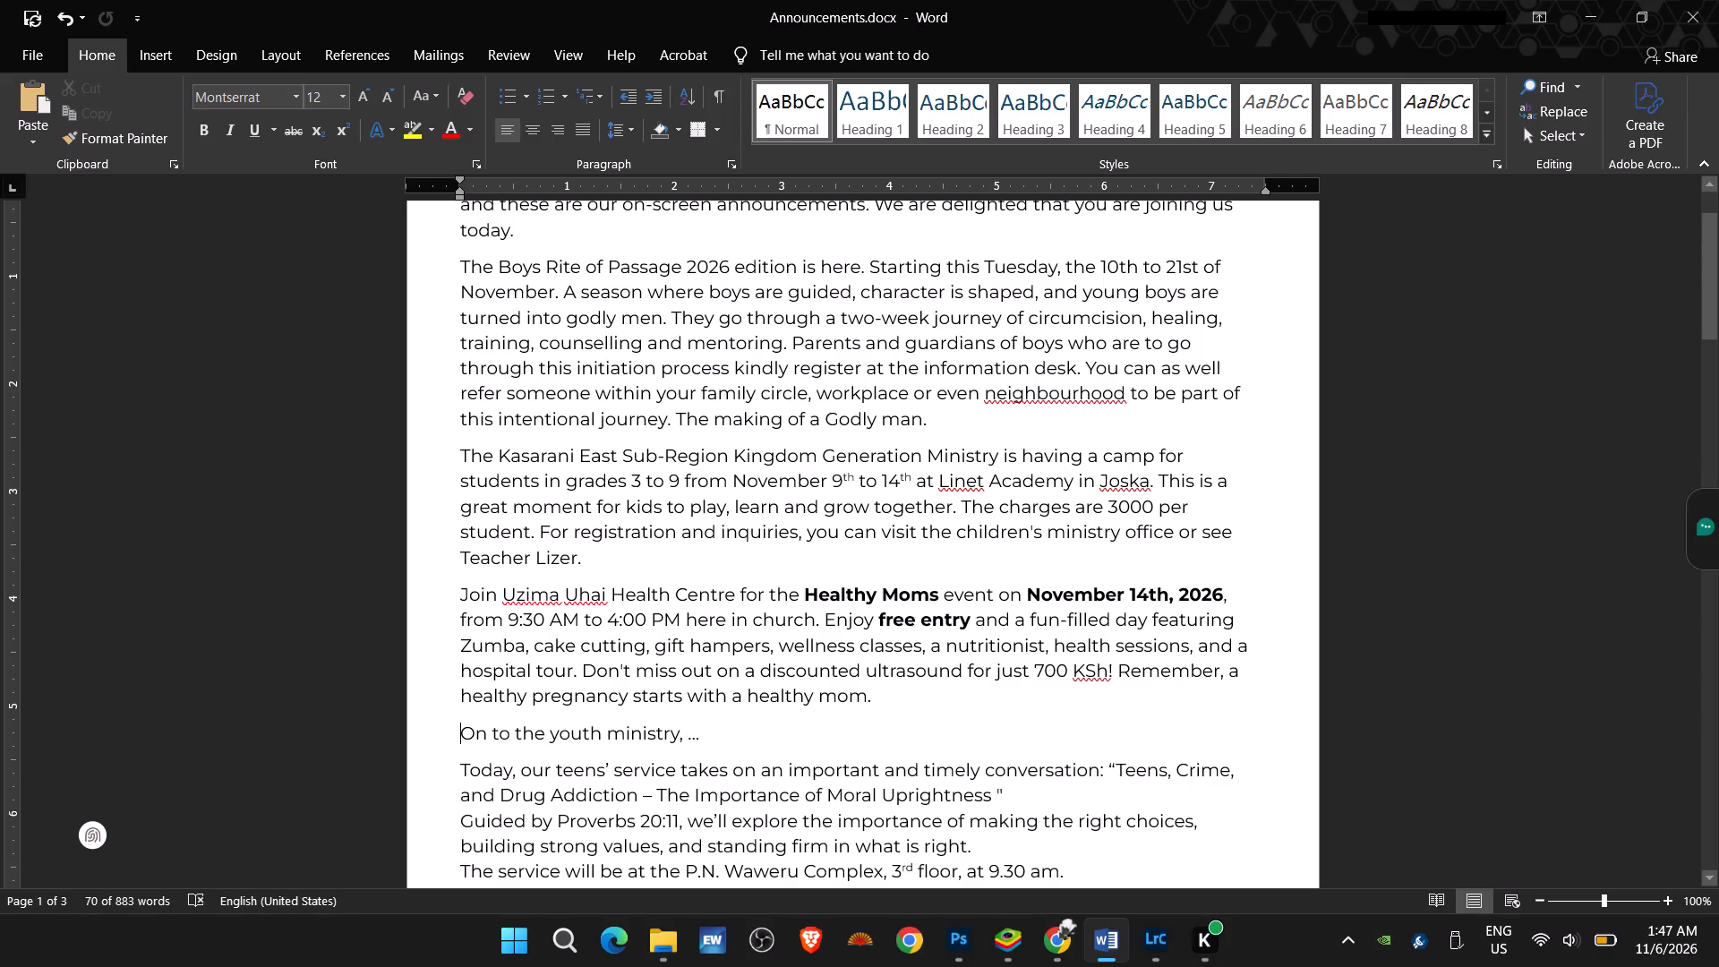
{"action": "left_click", "coordinate": [611, 564]}
{"action": "key", "text": "Return"}
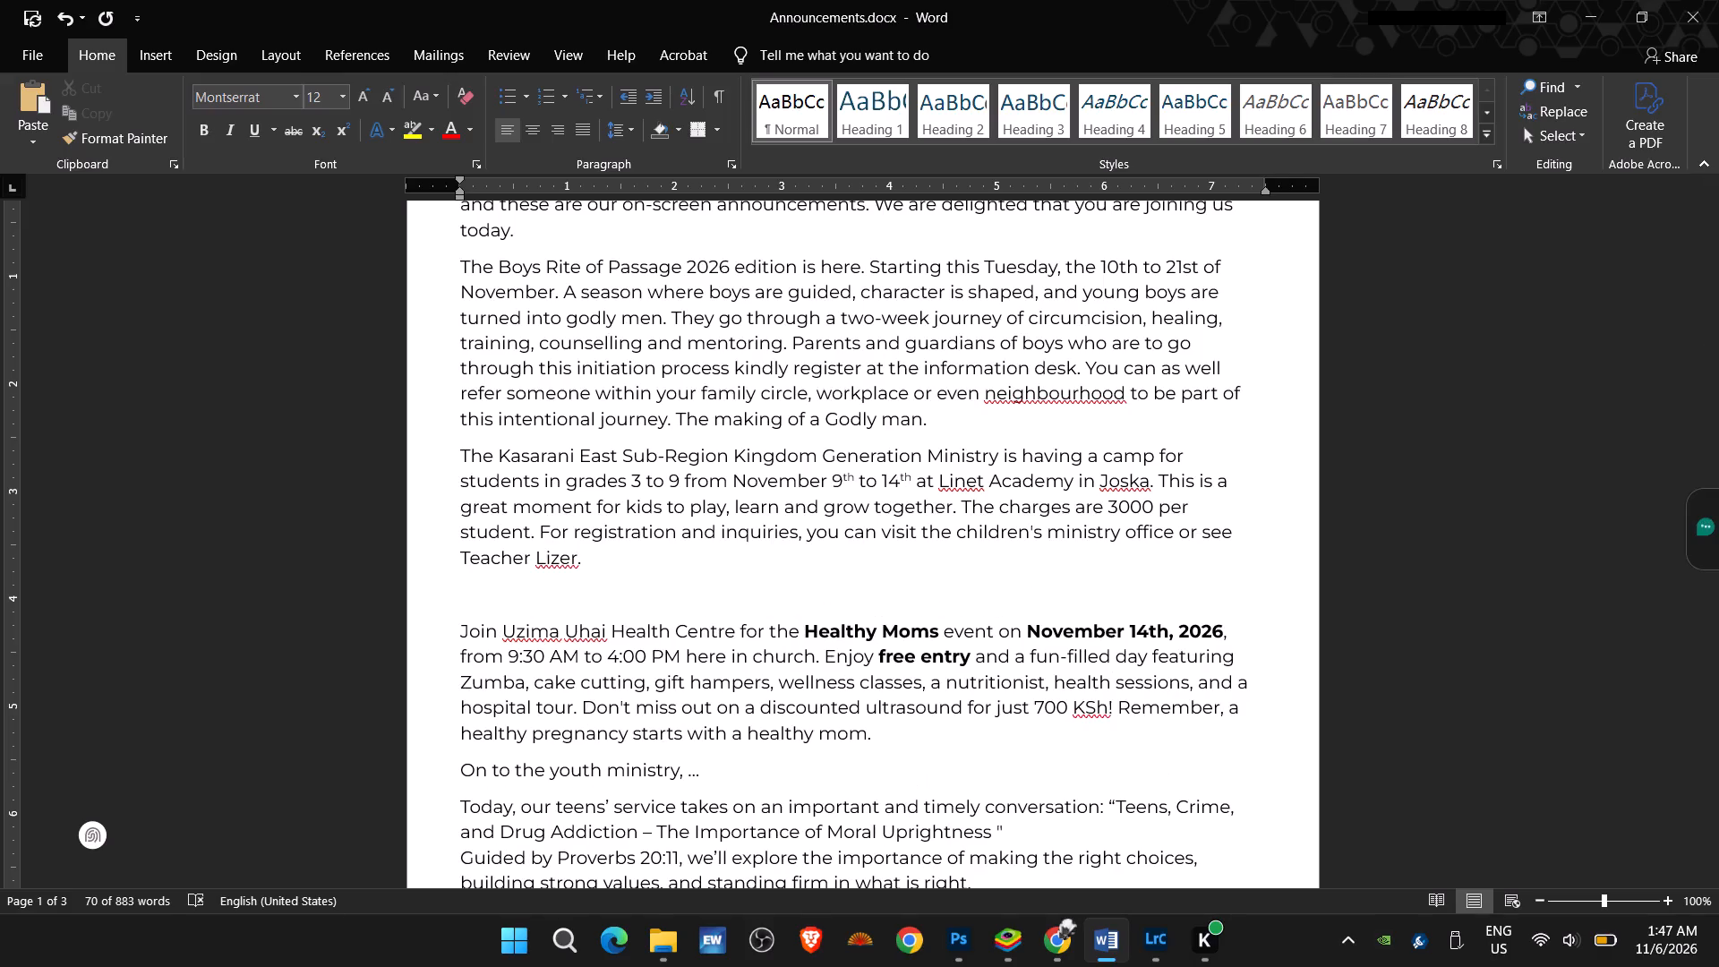
{"action": "key", "text": "ctrl+v"}
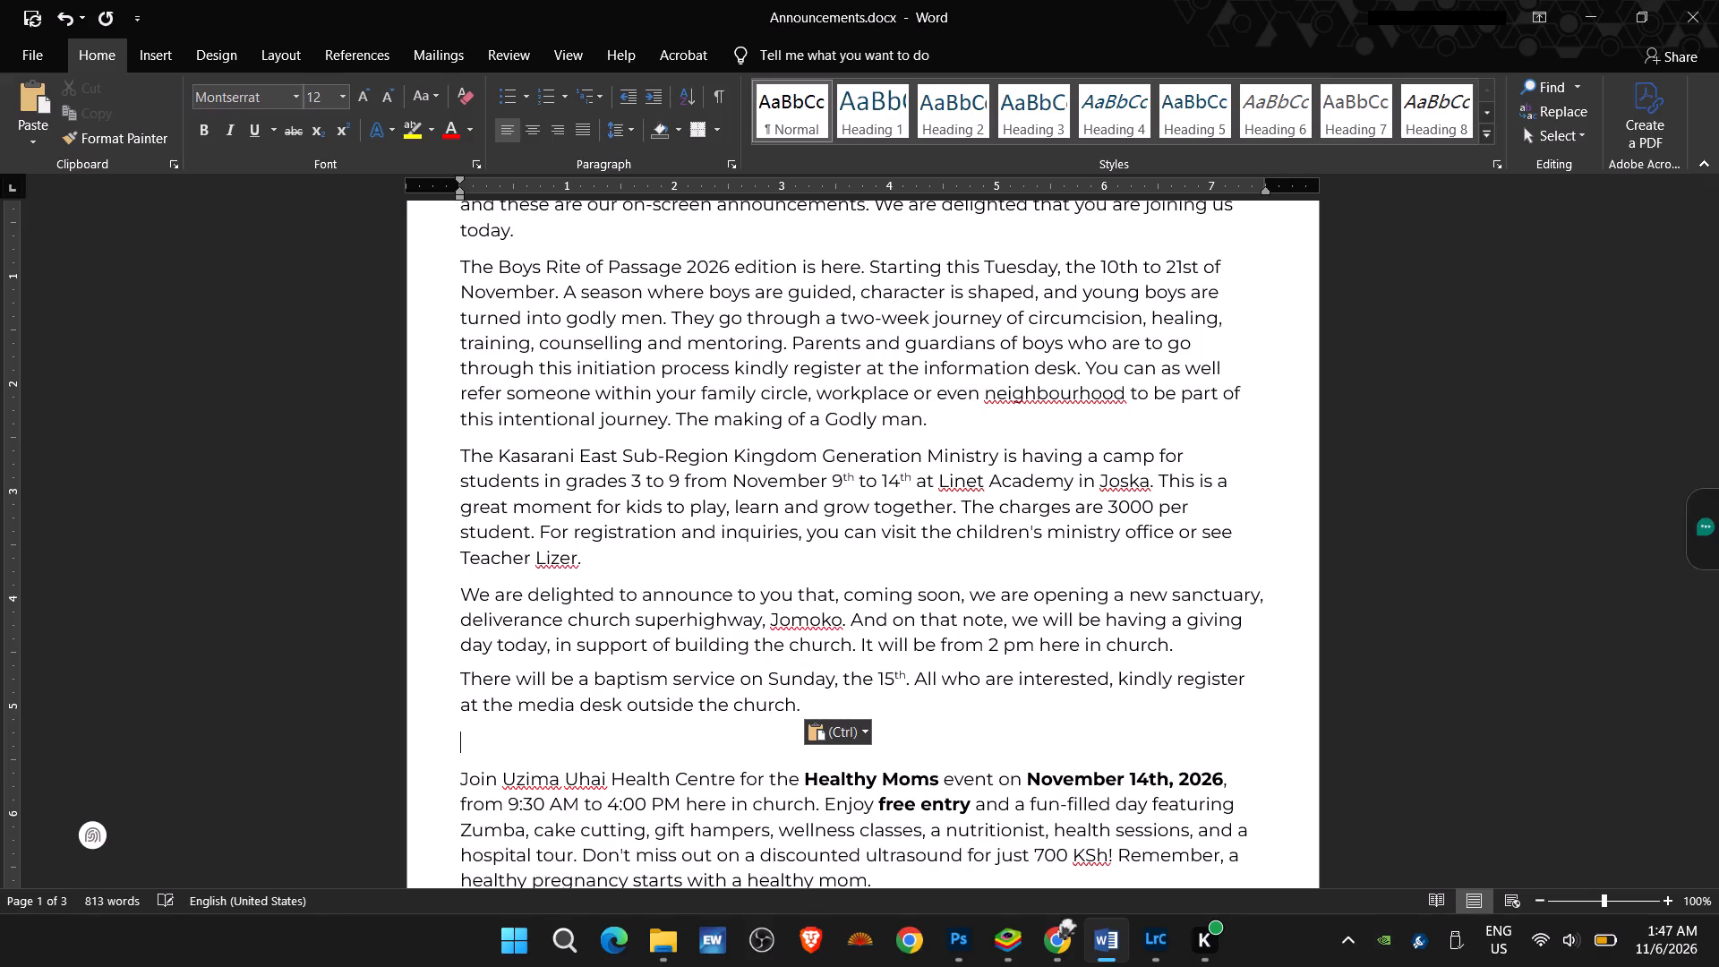
{"action": "key", "text": "BackSpace"}
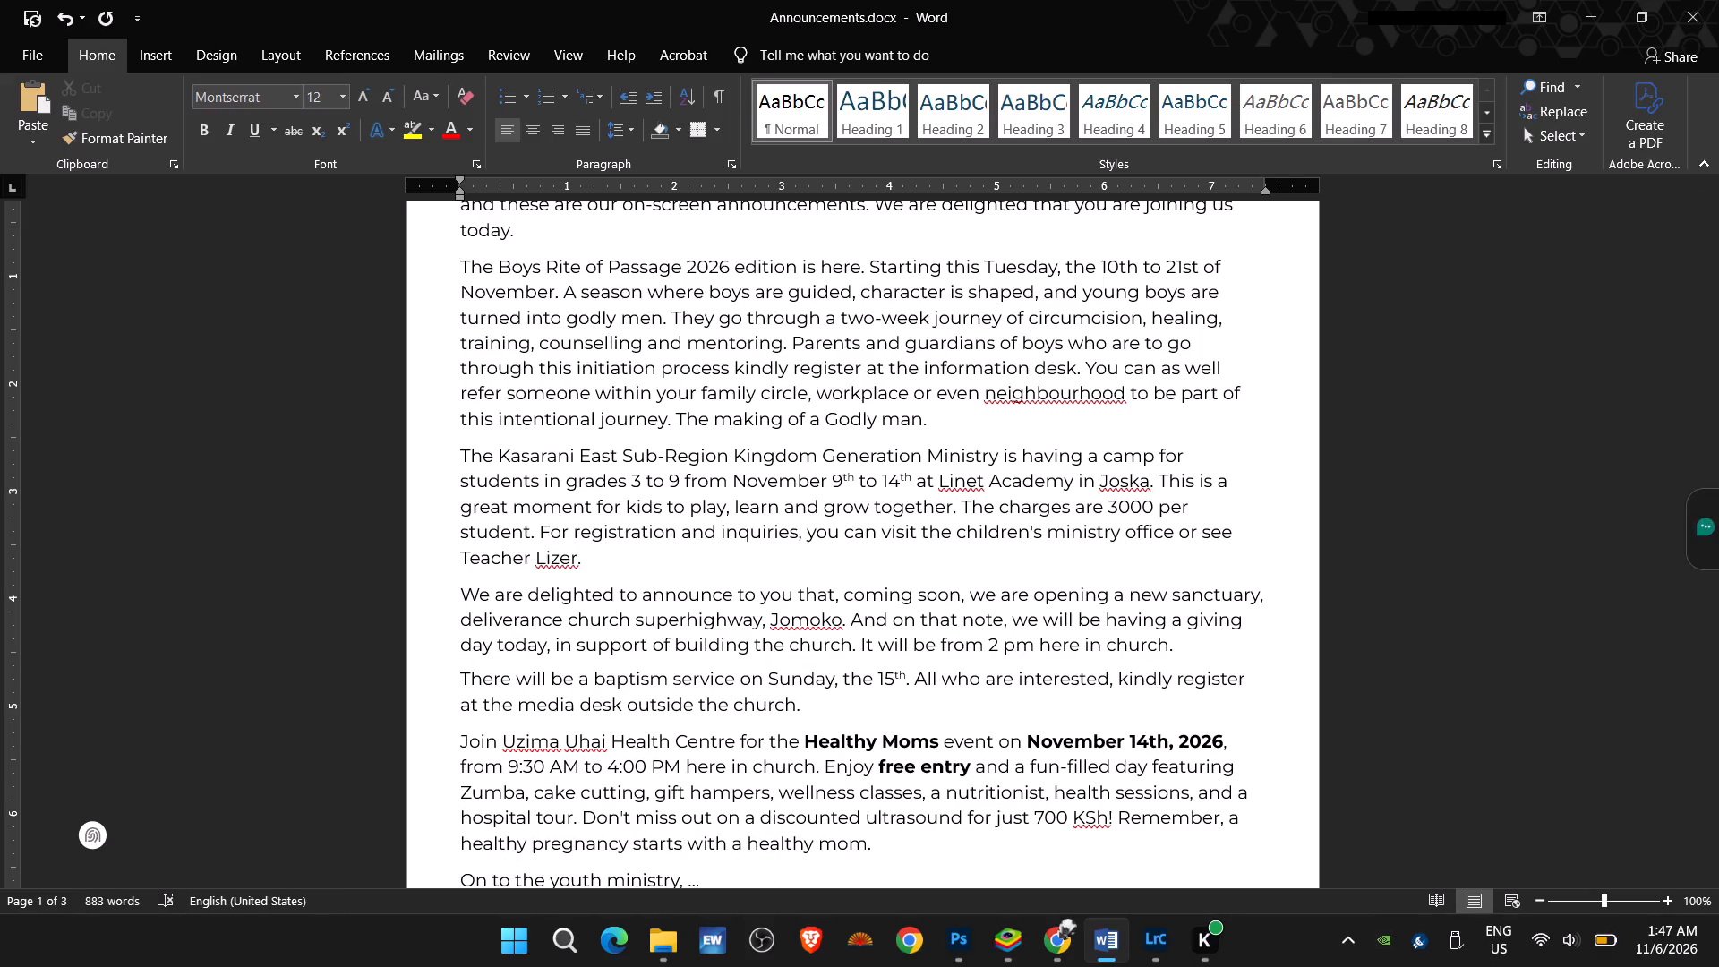
Insert a blank line after the baptism service paragraph and another after the giving day paragraph.
{"action": "key", "text": "Return"}
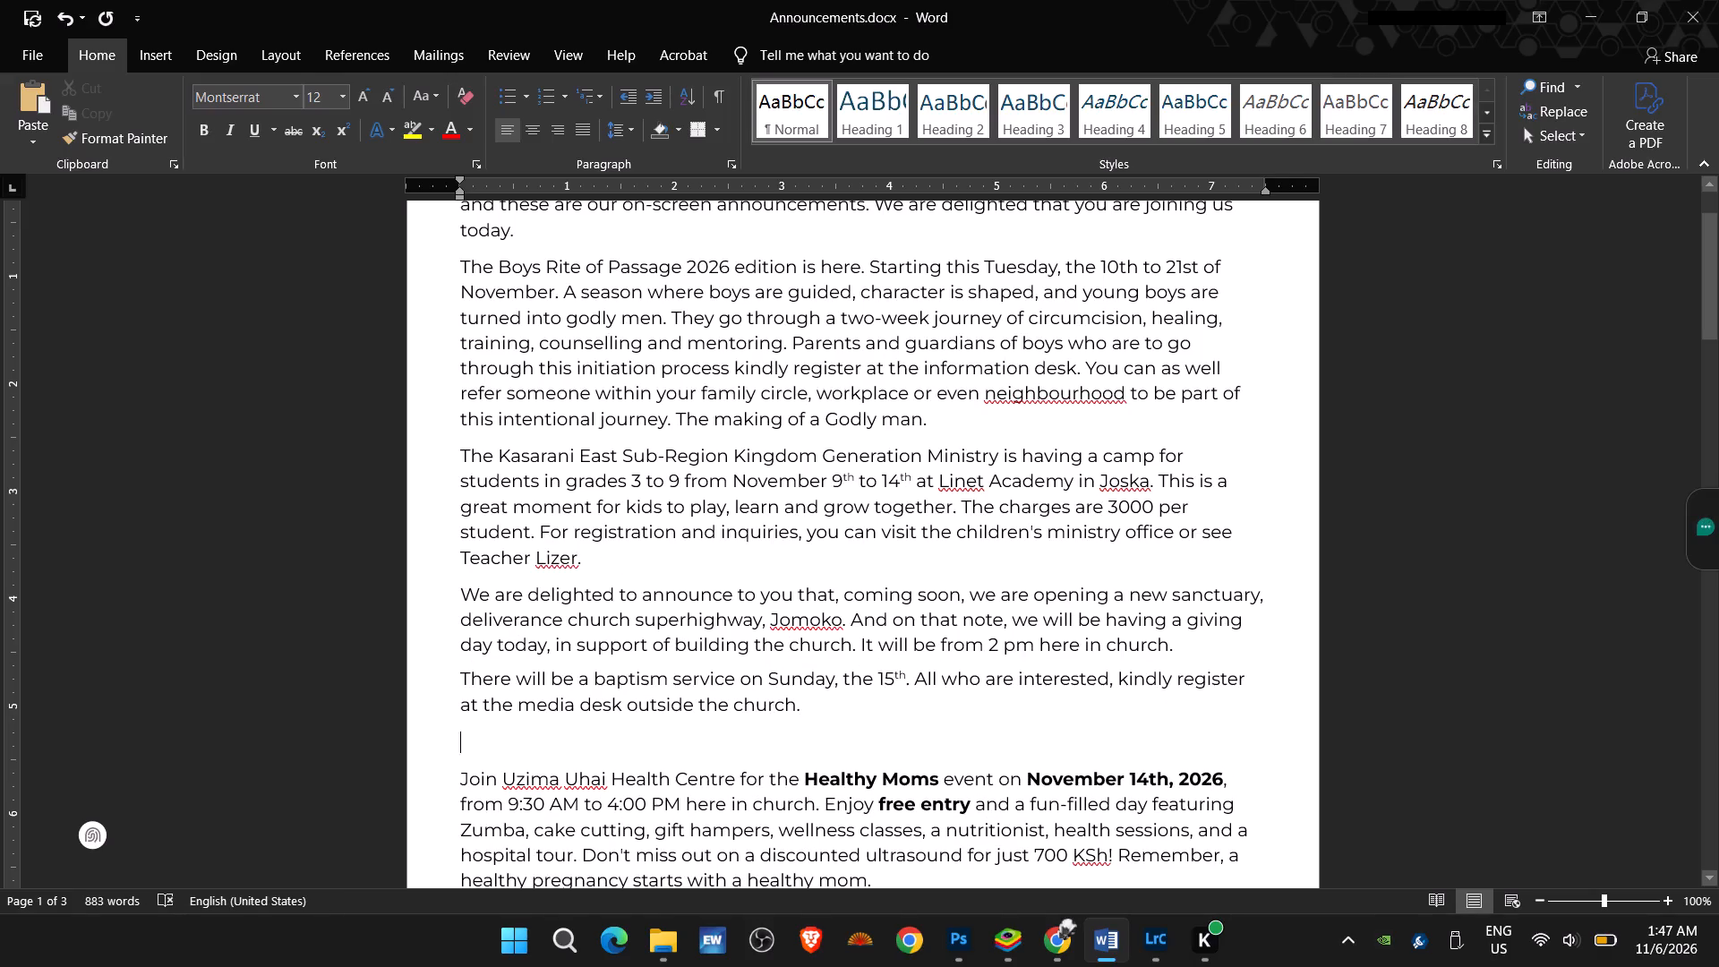
{"action": "left_click", "coordinate": [1226, 638]}
{"action": "key", "text": "Return"}
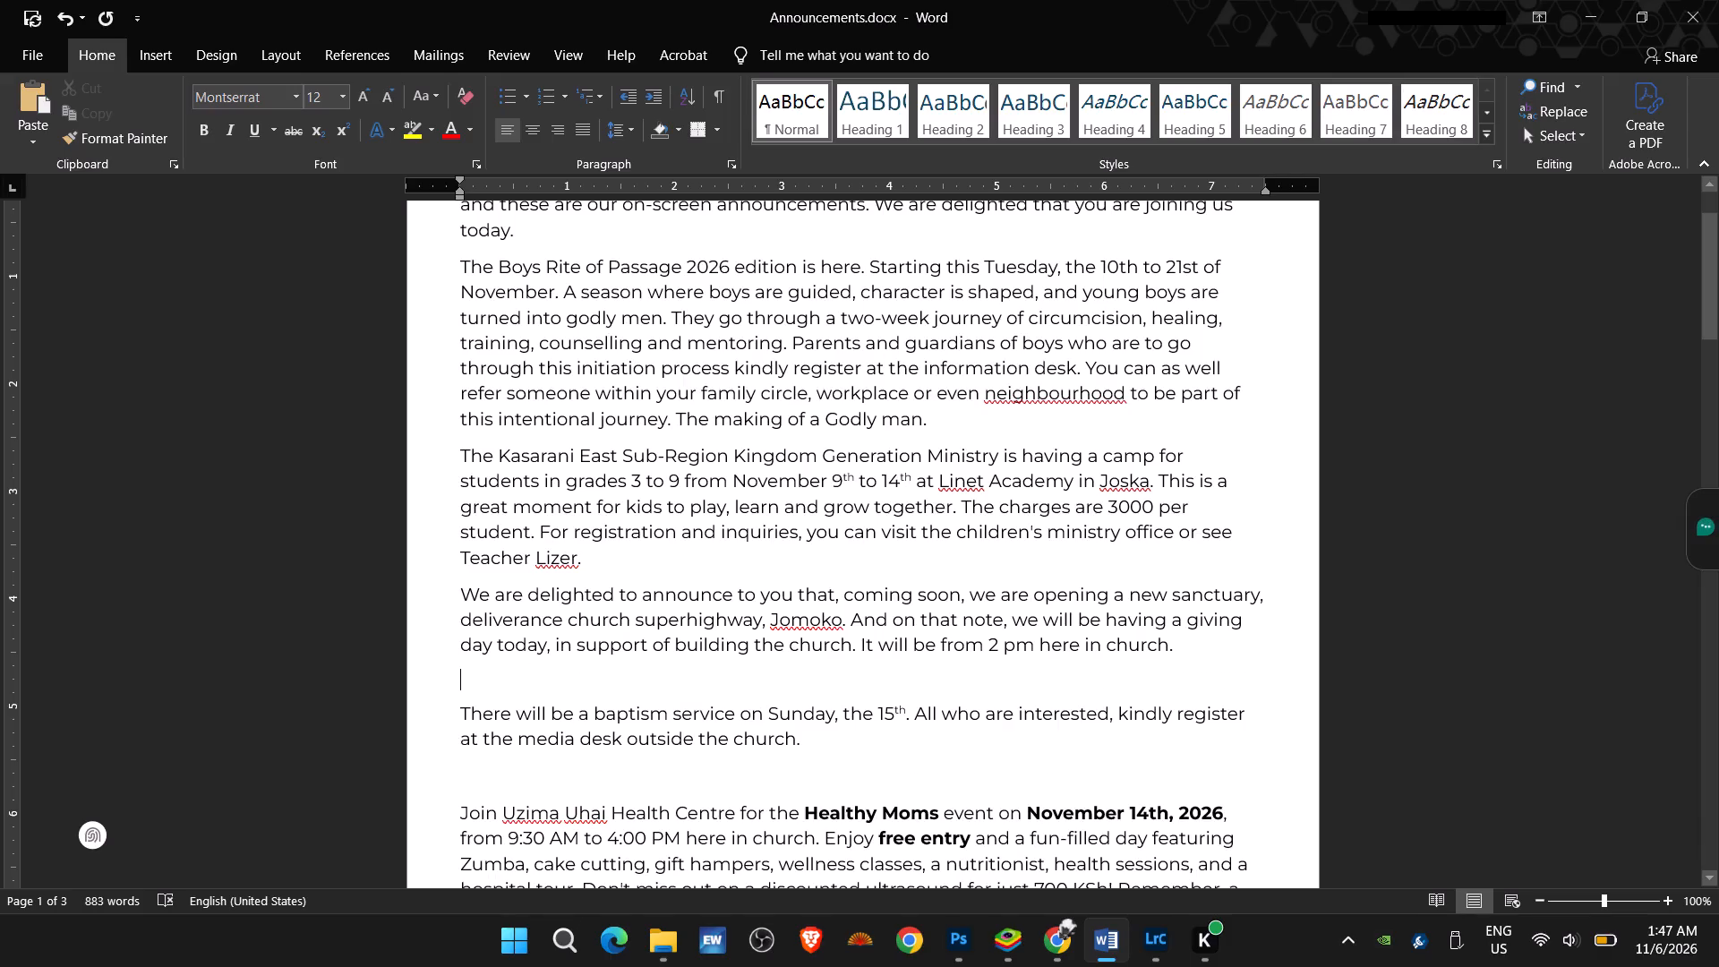
Insert a blank line after the Kingdom Generation camp paragraph, the Boys Rite of Passage paragraph and the opening welcome paragraph.
{"action": "left_click", "coordinate": [700, 557]}
{"action": "key", "text": "Return"}
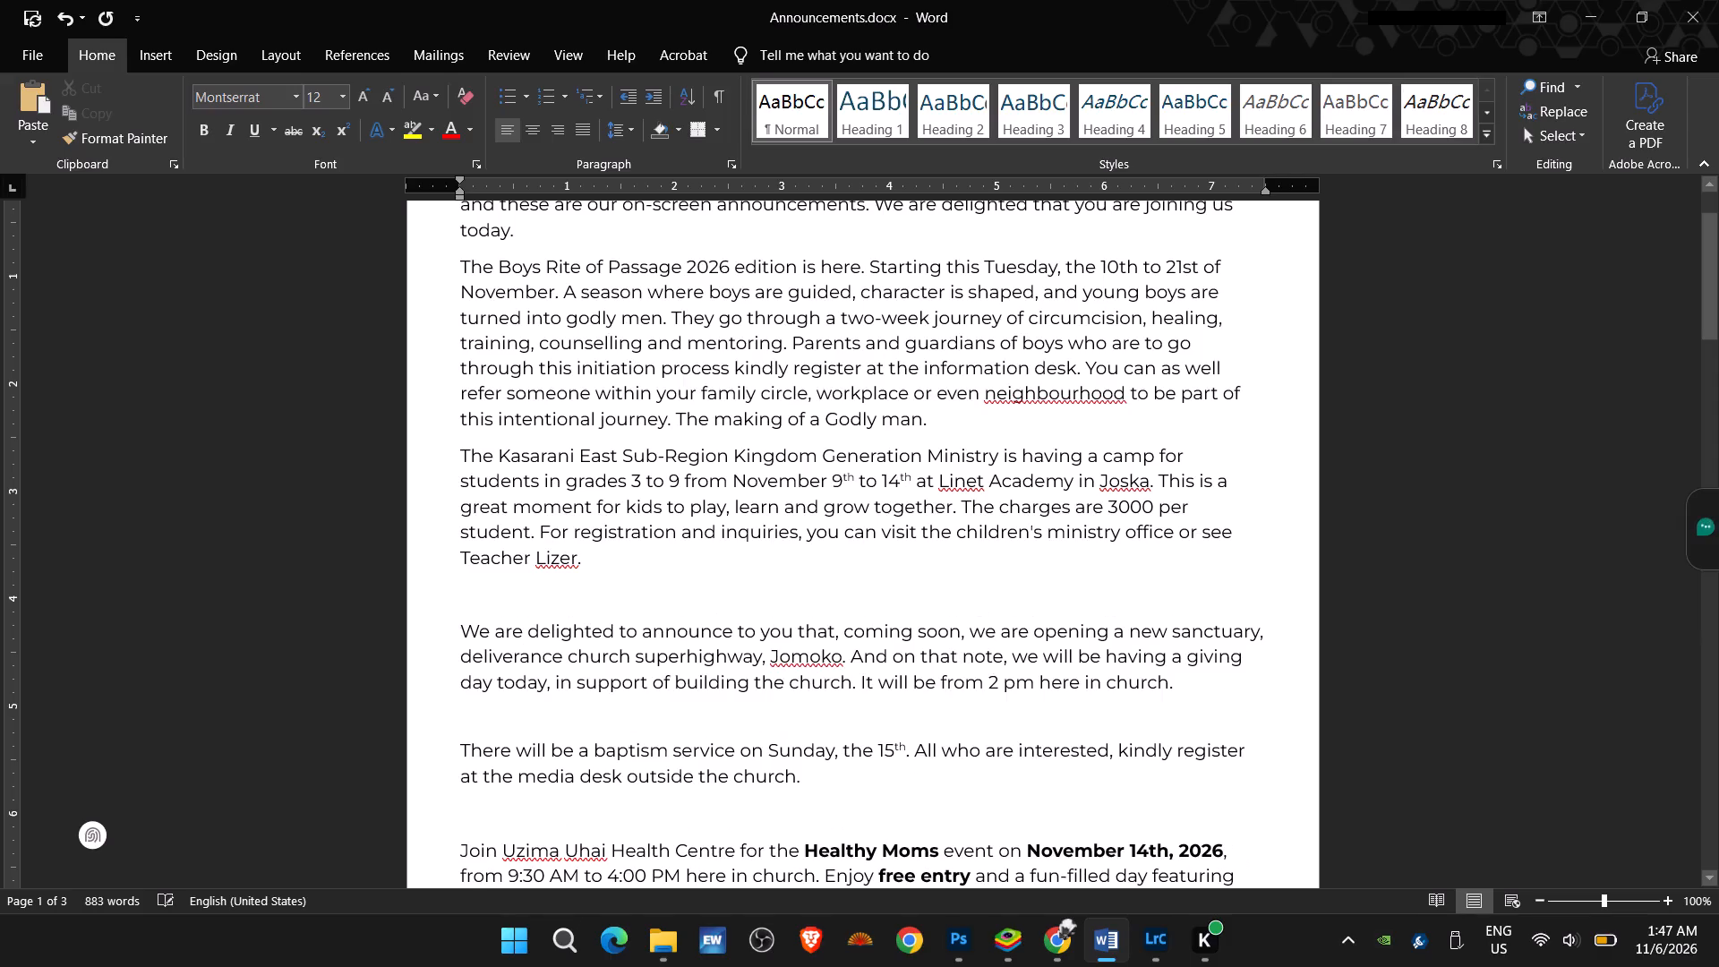
{"action": "left_click", "coordinate": [976, 416]}
{"action": "key", "text": "Return"}
{"action": "scroll", "coordinate": [976, 416], "scroll_direction": "up", "scroll_amount": 1}
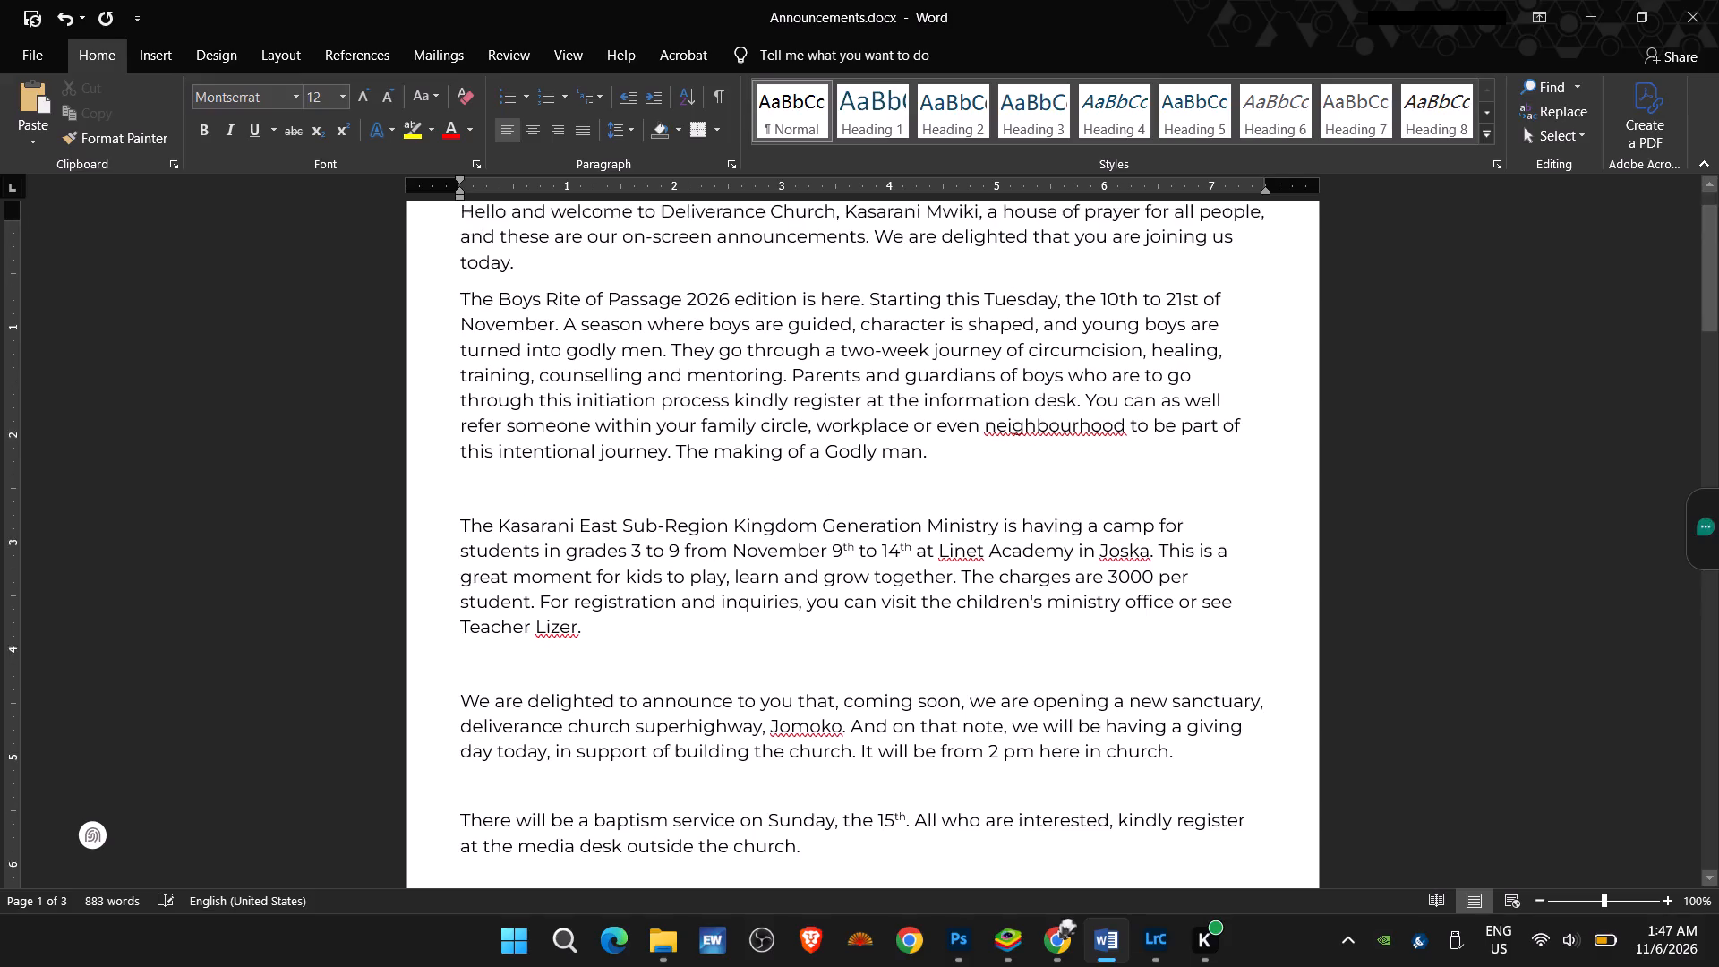
{"action": "scroll", "coordinate": [976, 416], "scroll_direction": "up", "scroll_amount": 1}
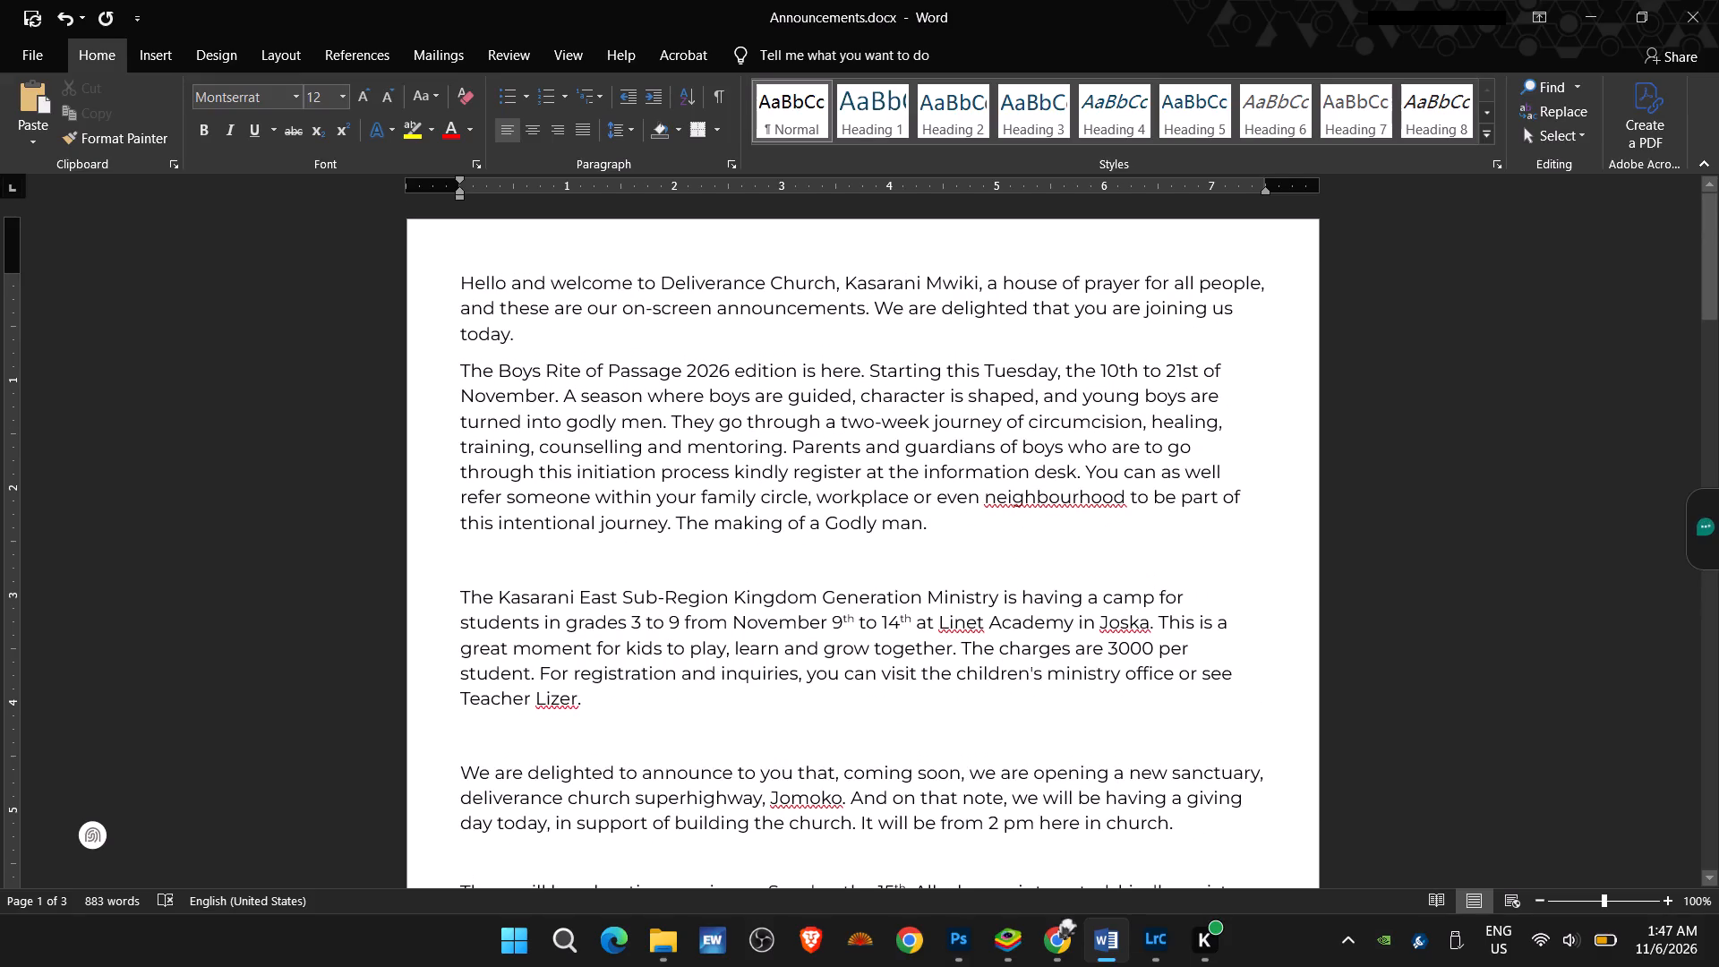
{"action": "left_click", "coordinate": [586, 329]}
{"action": "key", "text": "Return"}
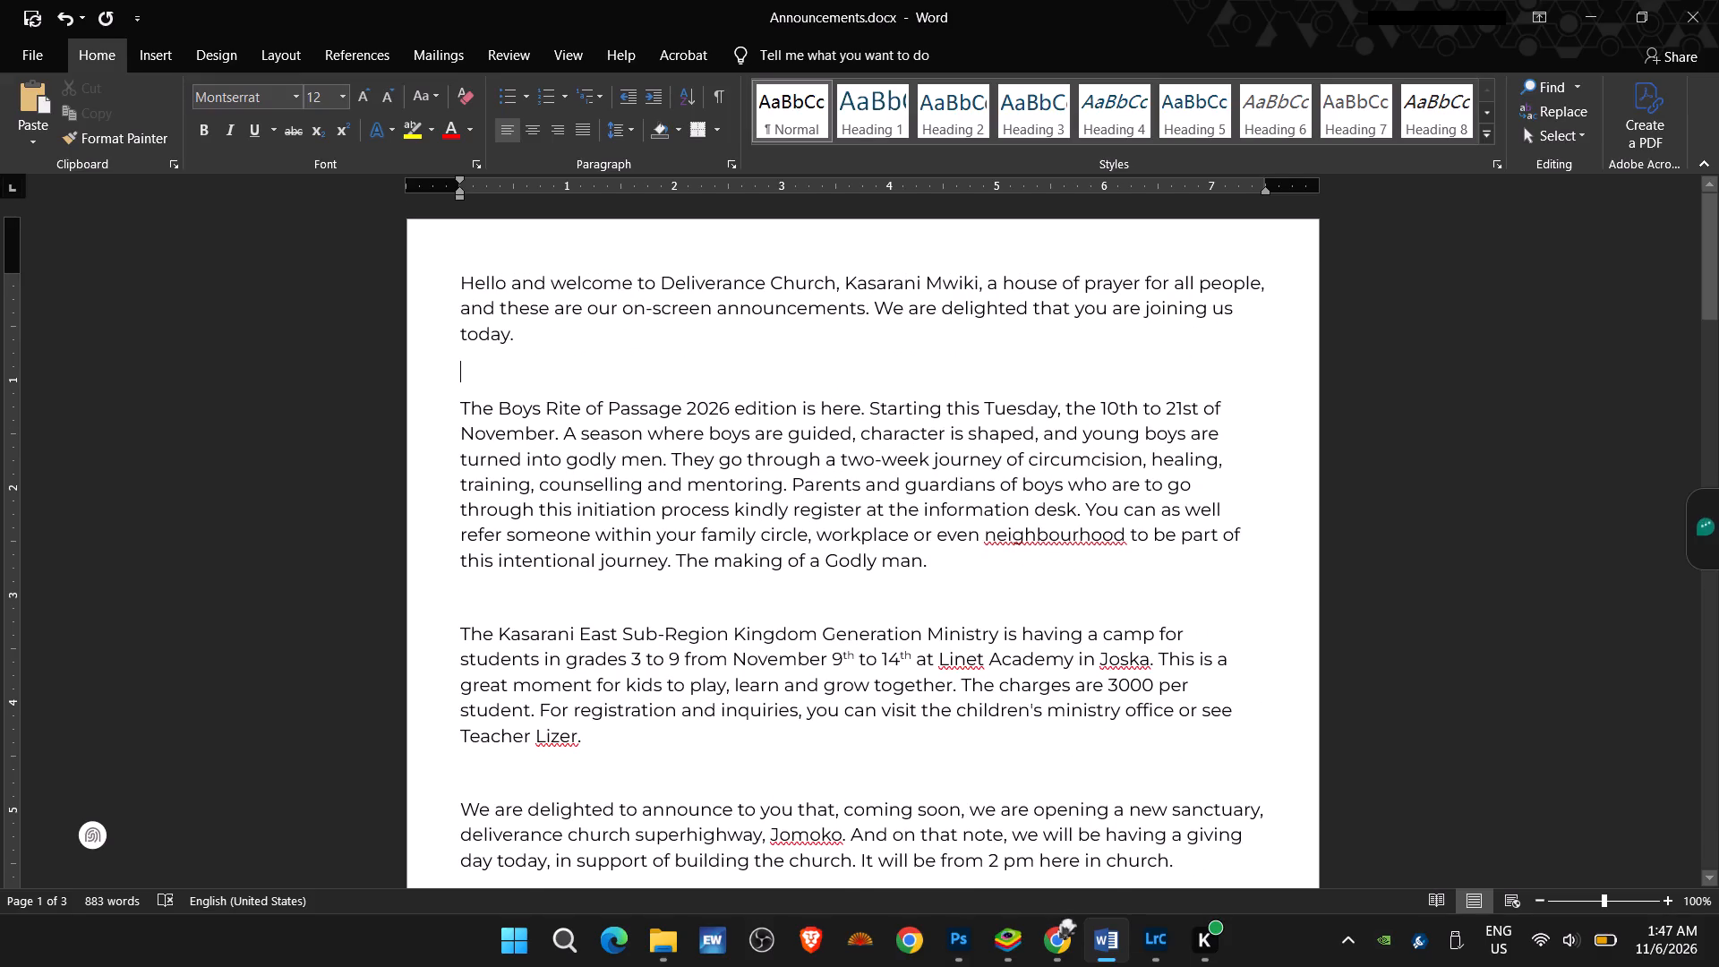
Insert a blank line after the Healthy Moms paragraph and another after the "On to the youth ministry" line.
{"action": "scroll", "coordinate": [577, 619], "scroll_direction": "down", "scroll_amount": 3}
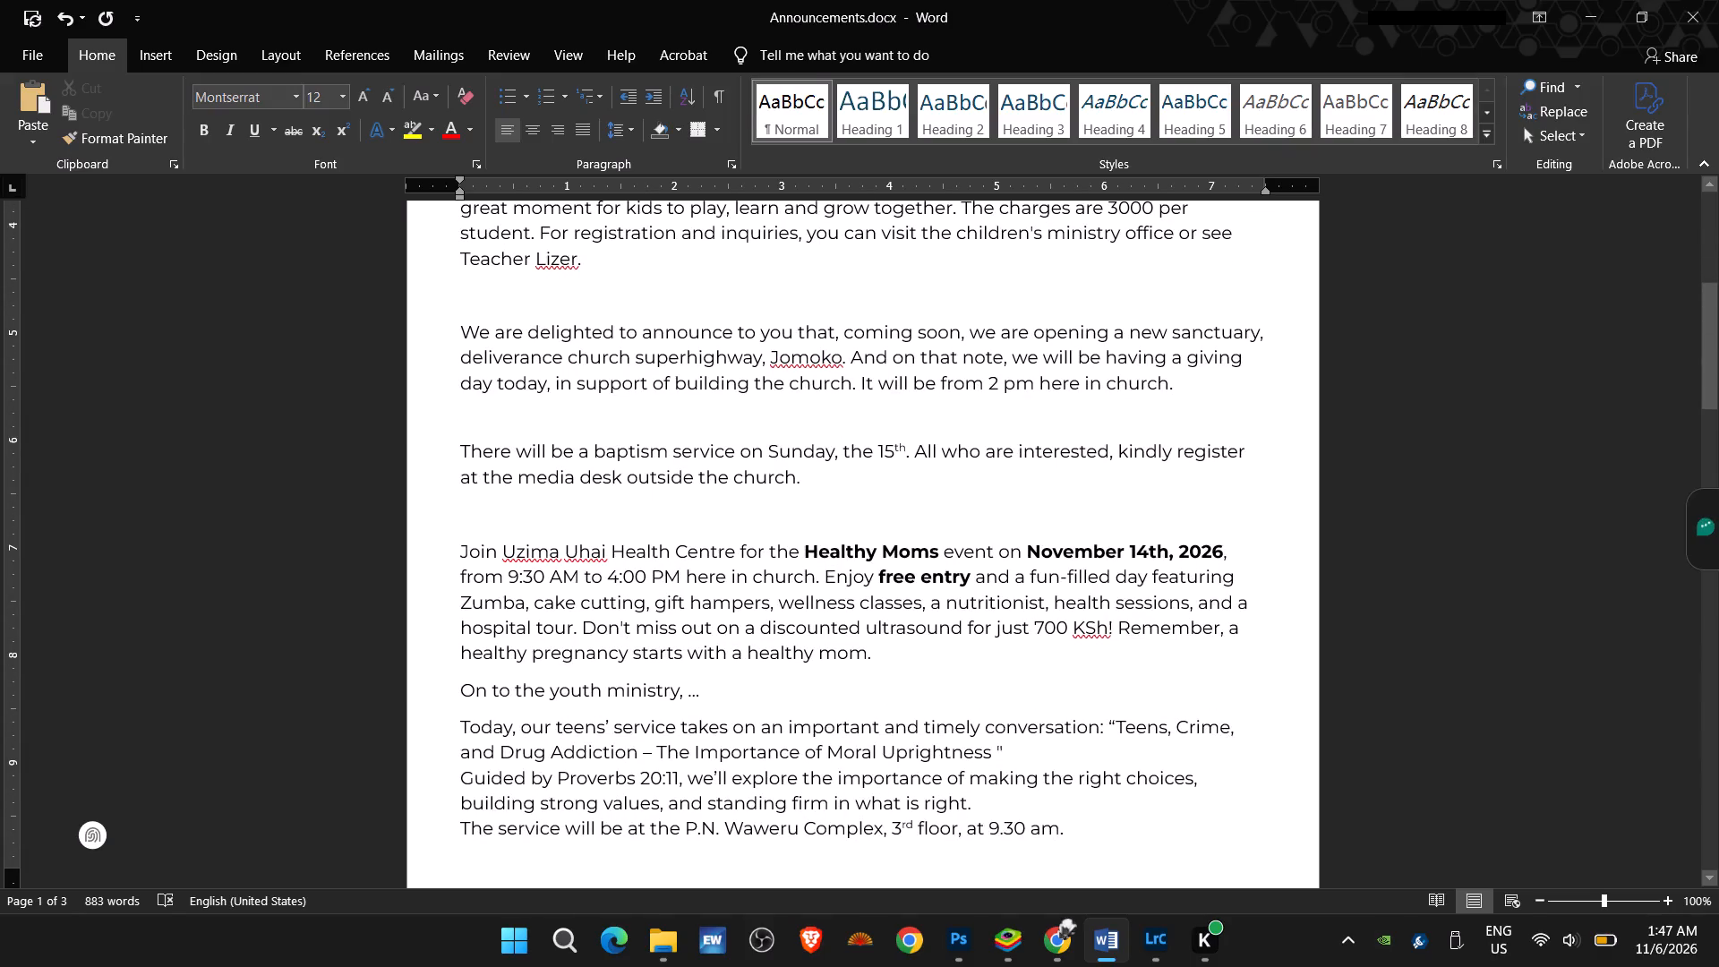
{"action": "left_click", "coordinate": [929, 654]}
{"action": "key", "text": "Return"}
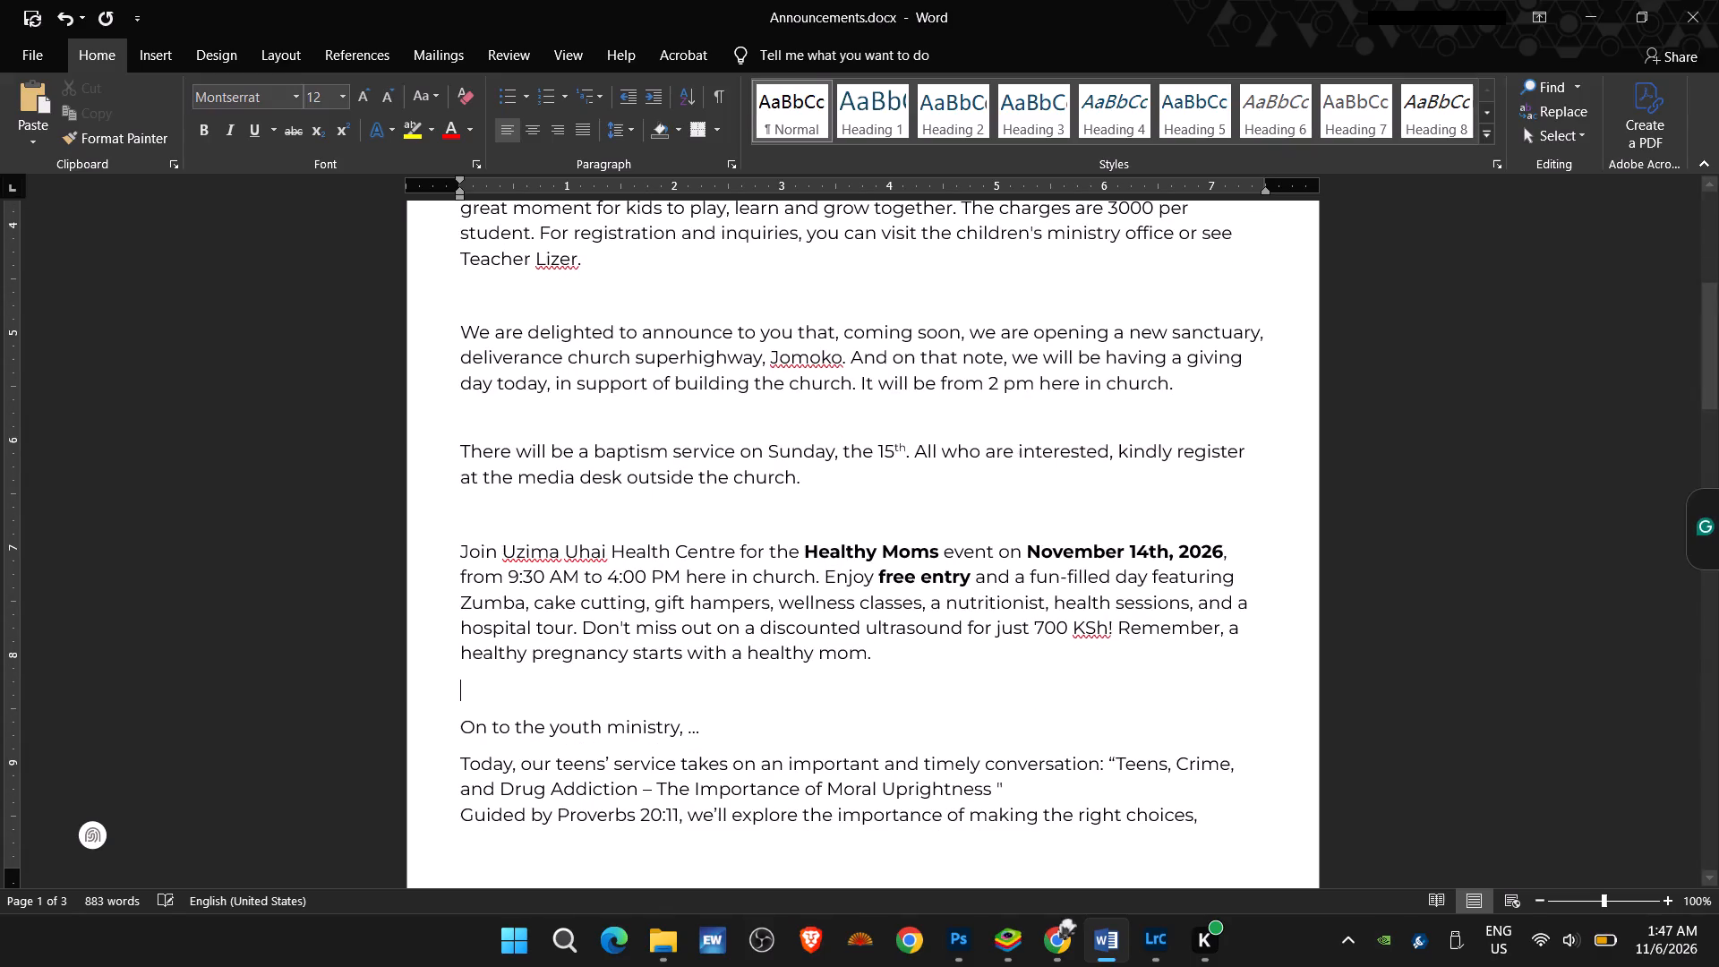
{"action": "scroll", "coordinate": [735, 738], "scroll_direction": "down", "scroll_amount": 1}
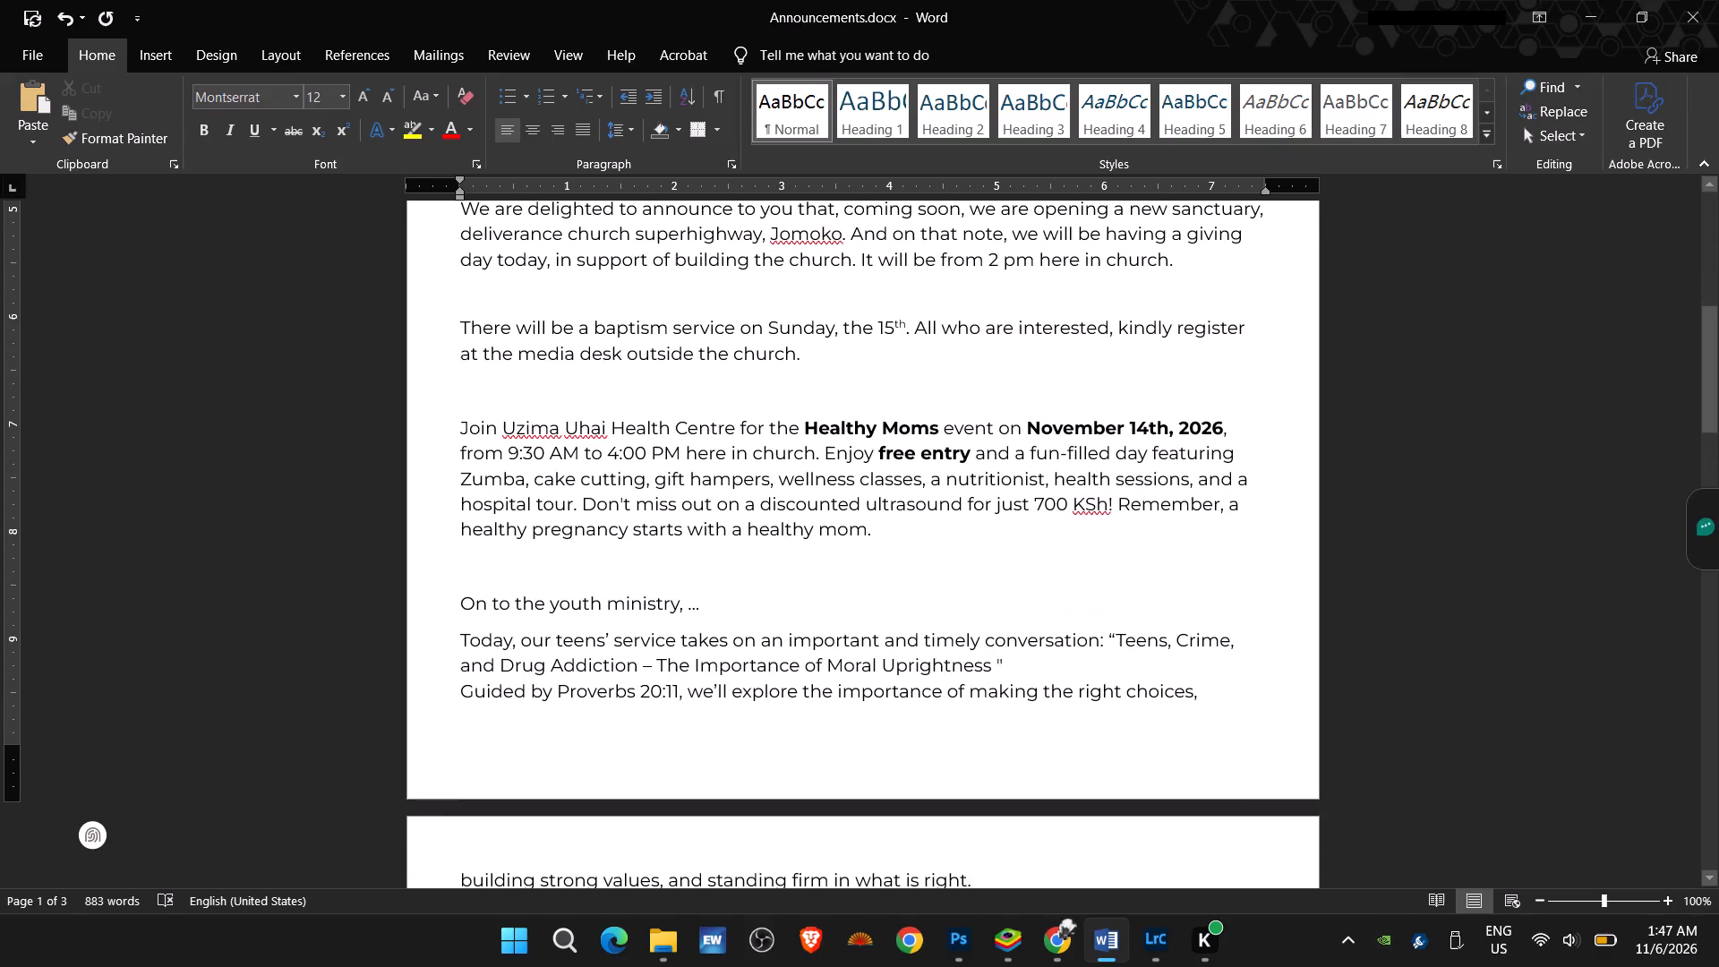
{"action": "left_click", "coordinate": [762, 591]}
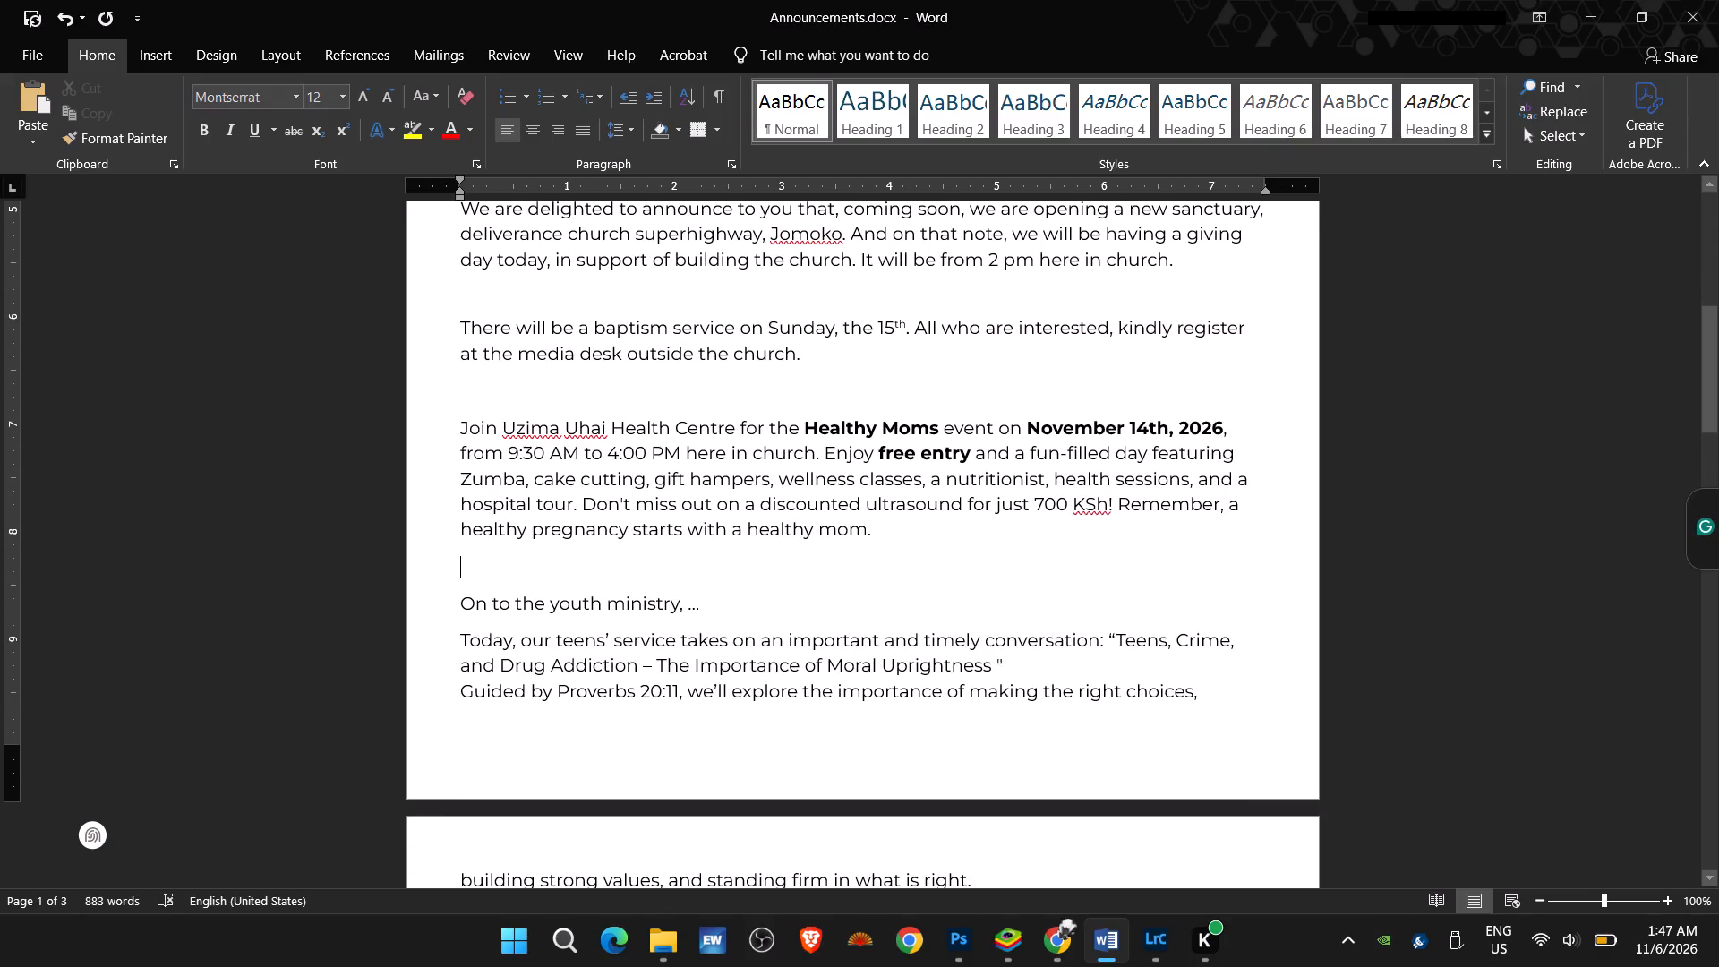
{"action": "left_click", "coordinate": [718, 599]}
{"action": "key", "text": "Return"}
Add an extra blank line after the teens' service announcement and another after "You can't afford to miss this one!".
{"action": "scroll", "coordinate": [728, 693], "scroll_direction": "down", "scroll_amount": 1}
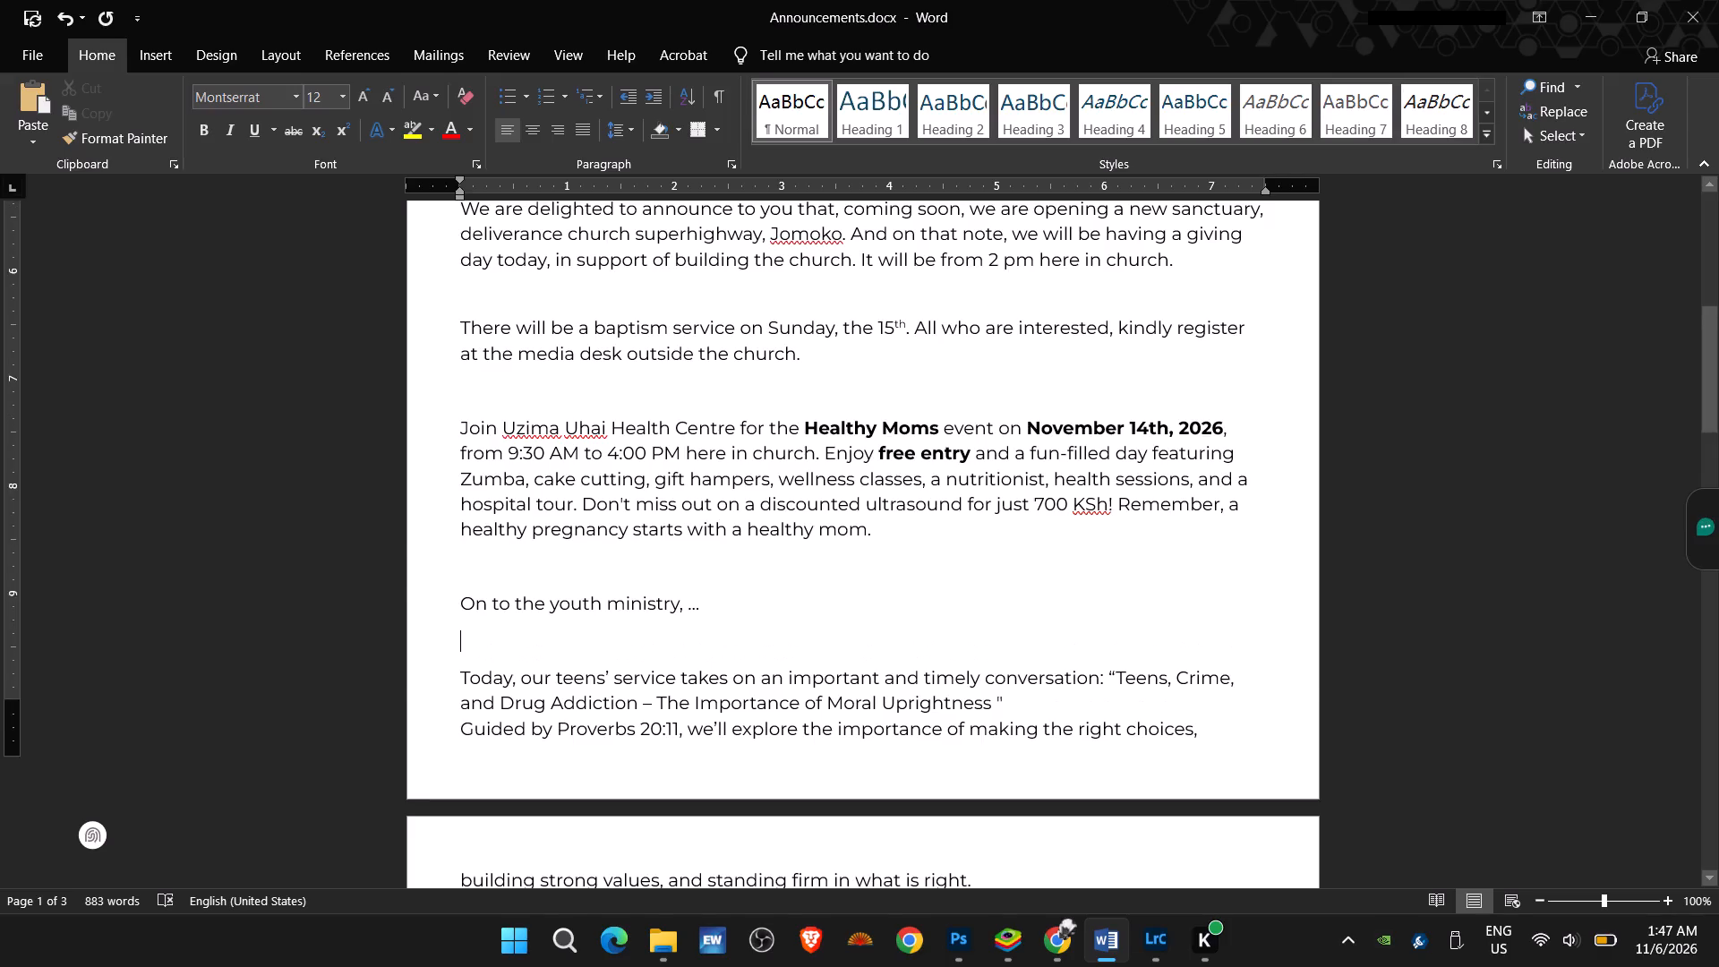
{"action": "scroll", "coordinate": [728, 693], "scroll_direction": "down", "scroll_amount": 1}
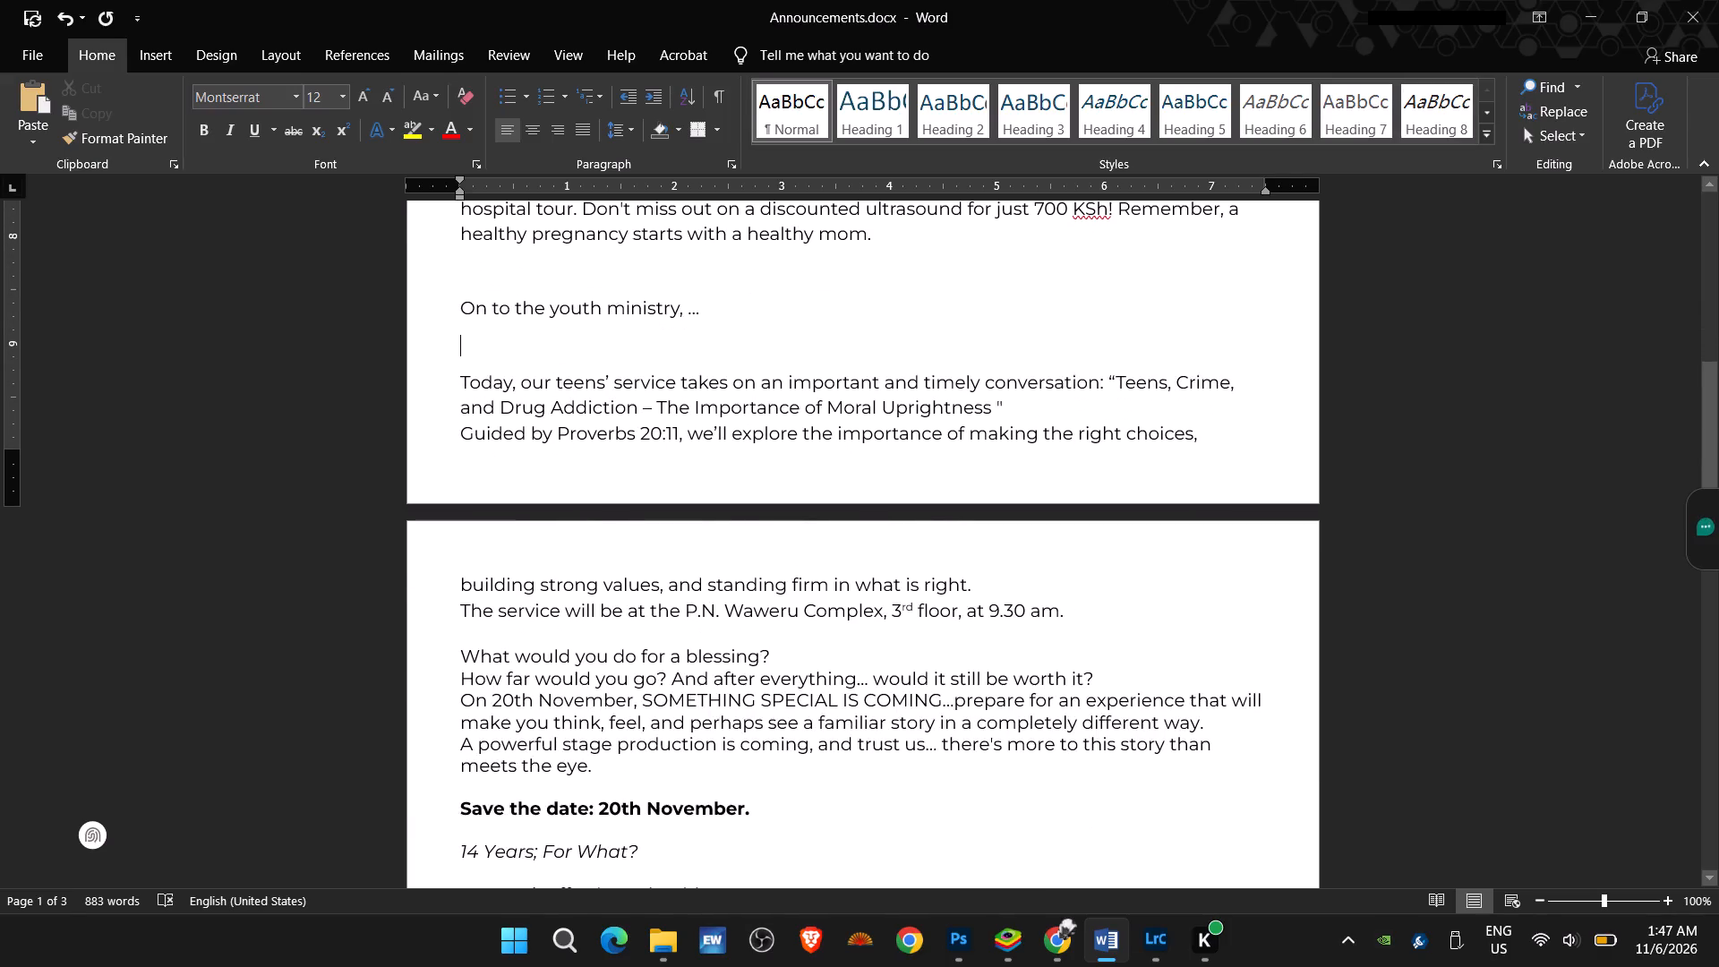
{"action": "left_click", "coordinate": [1108, 629]}
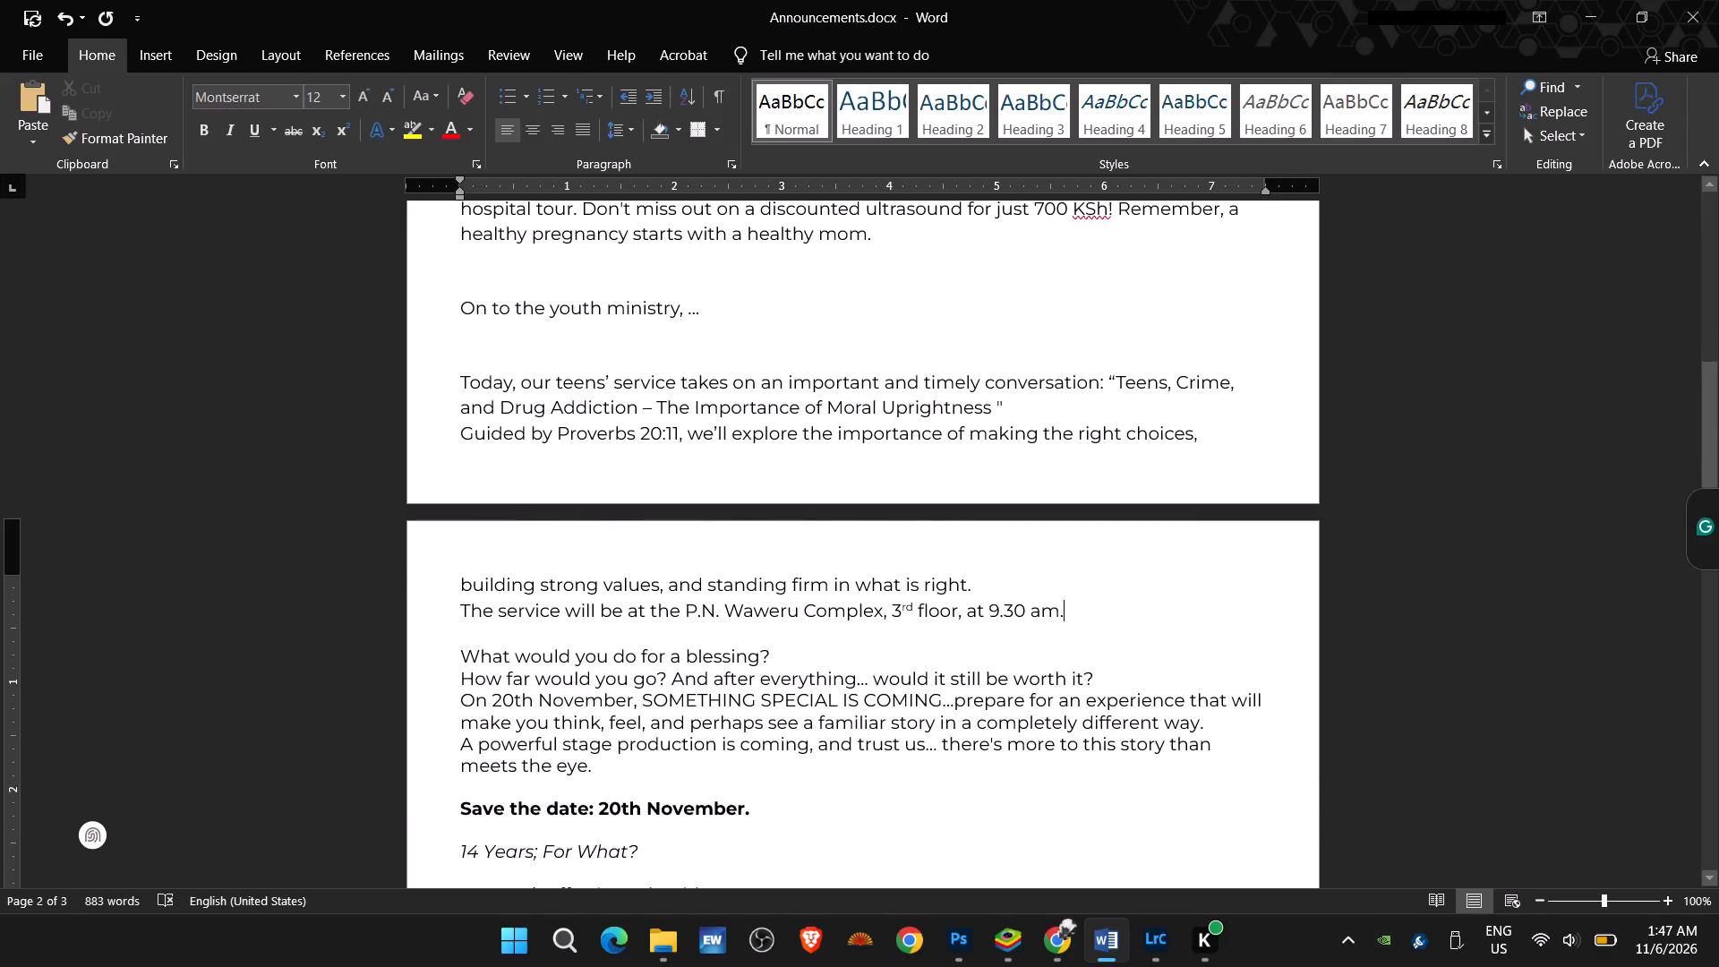
{"action": "key", "text": "Return"}
{"action": "scroll", "coordinate": [810, 676], "scroll_direction": "down", "scroll_amount": 3}
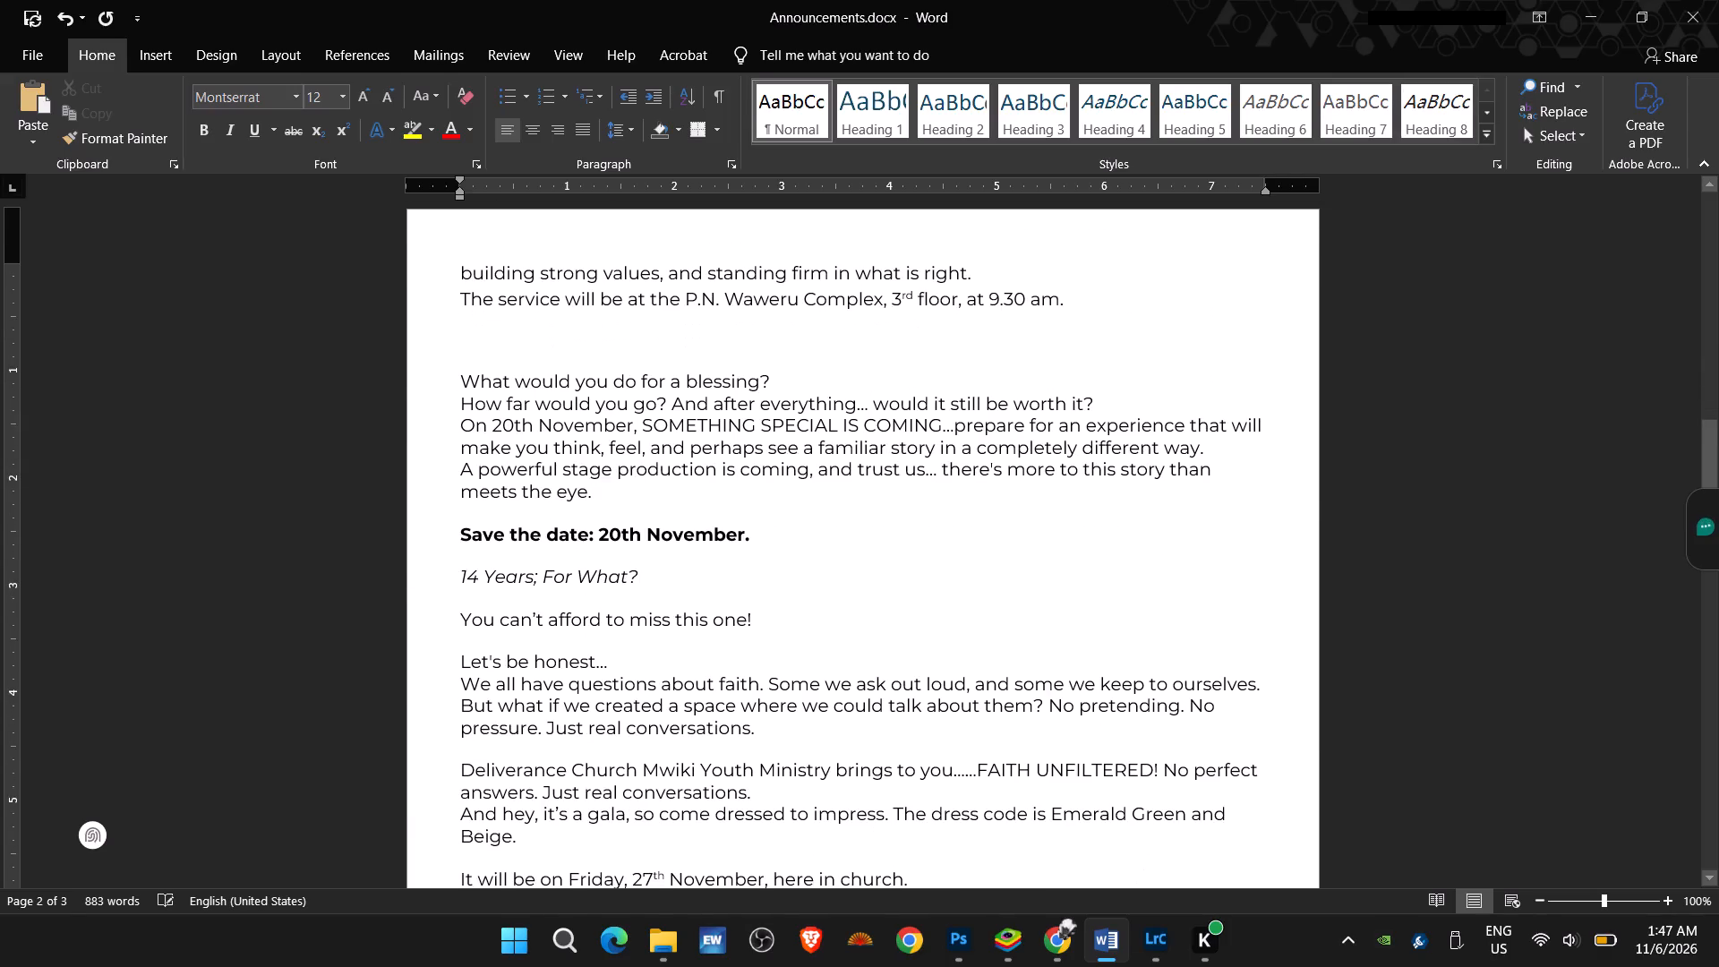
{"action": "left_click", "coordinate": [818, 627]}
{"action": "key", "text": "Return"}
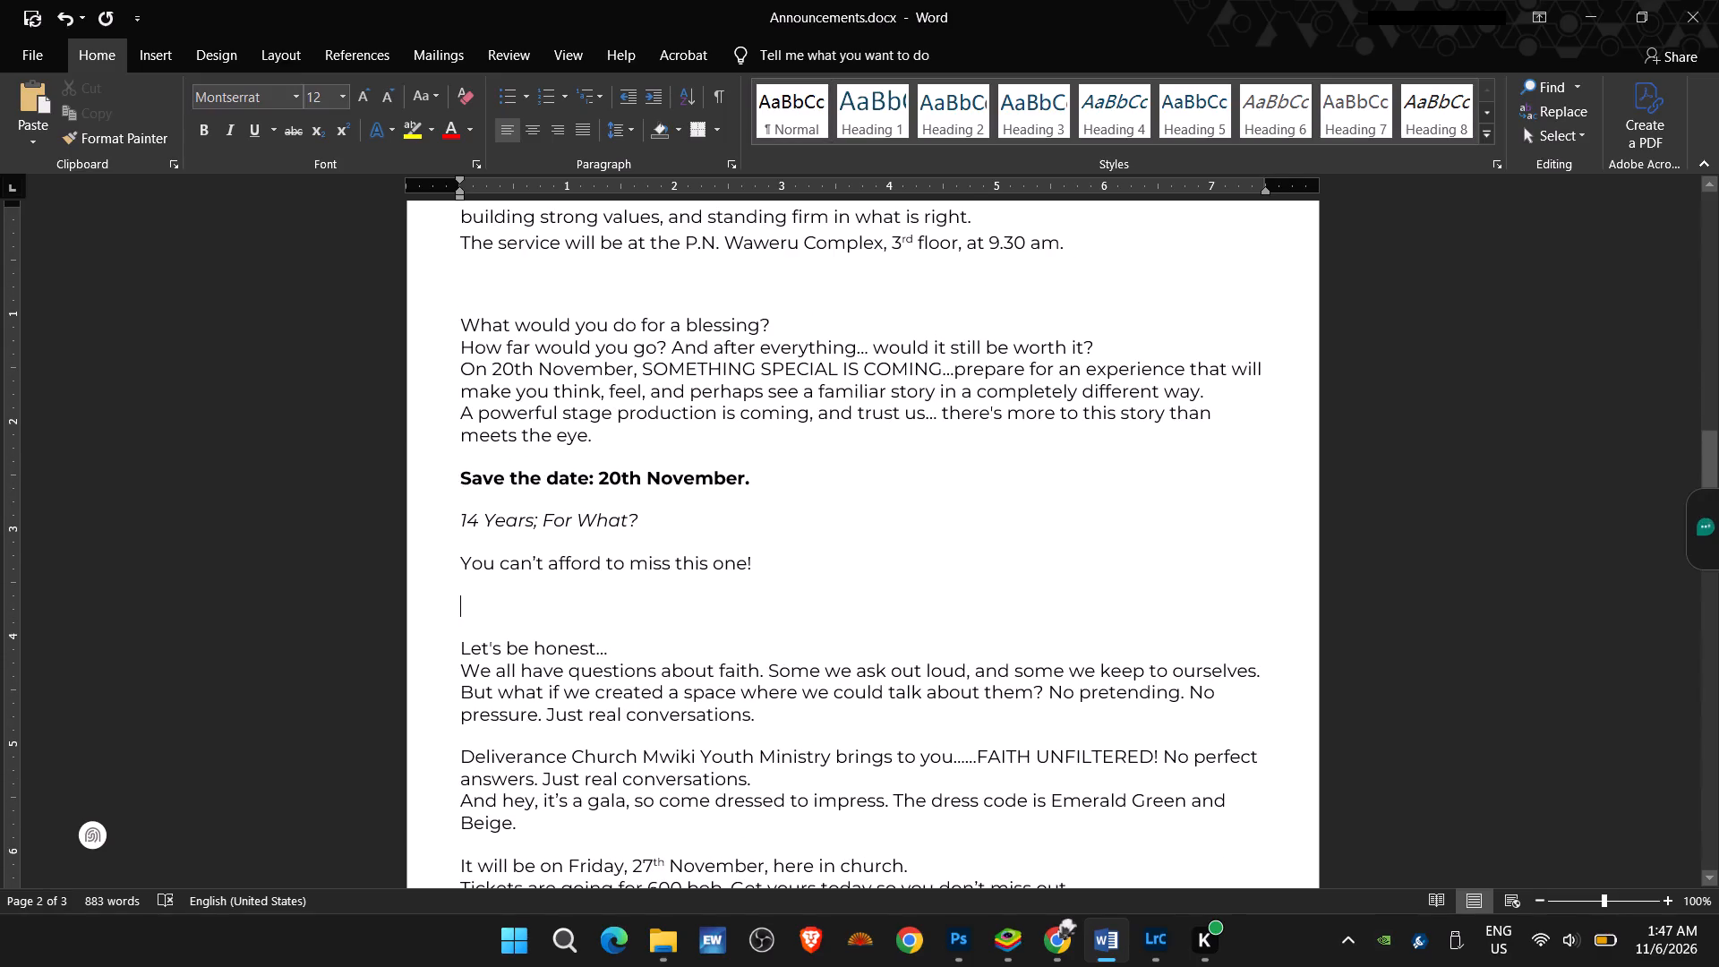
Put "You can't afford to miss this one!" directly beneath "14 Years; For What?" using a line break instead of a paragraph break.
{"action": "left_click", "coordinate": [654, 537]}
{"action": "key", "text": "Delete"}
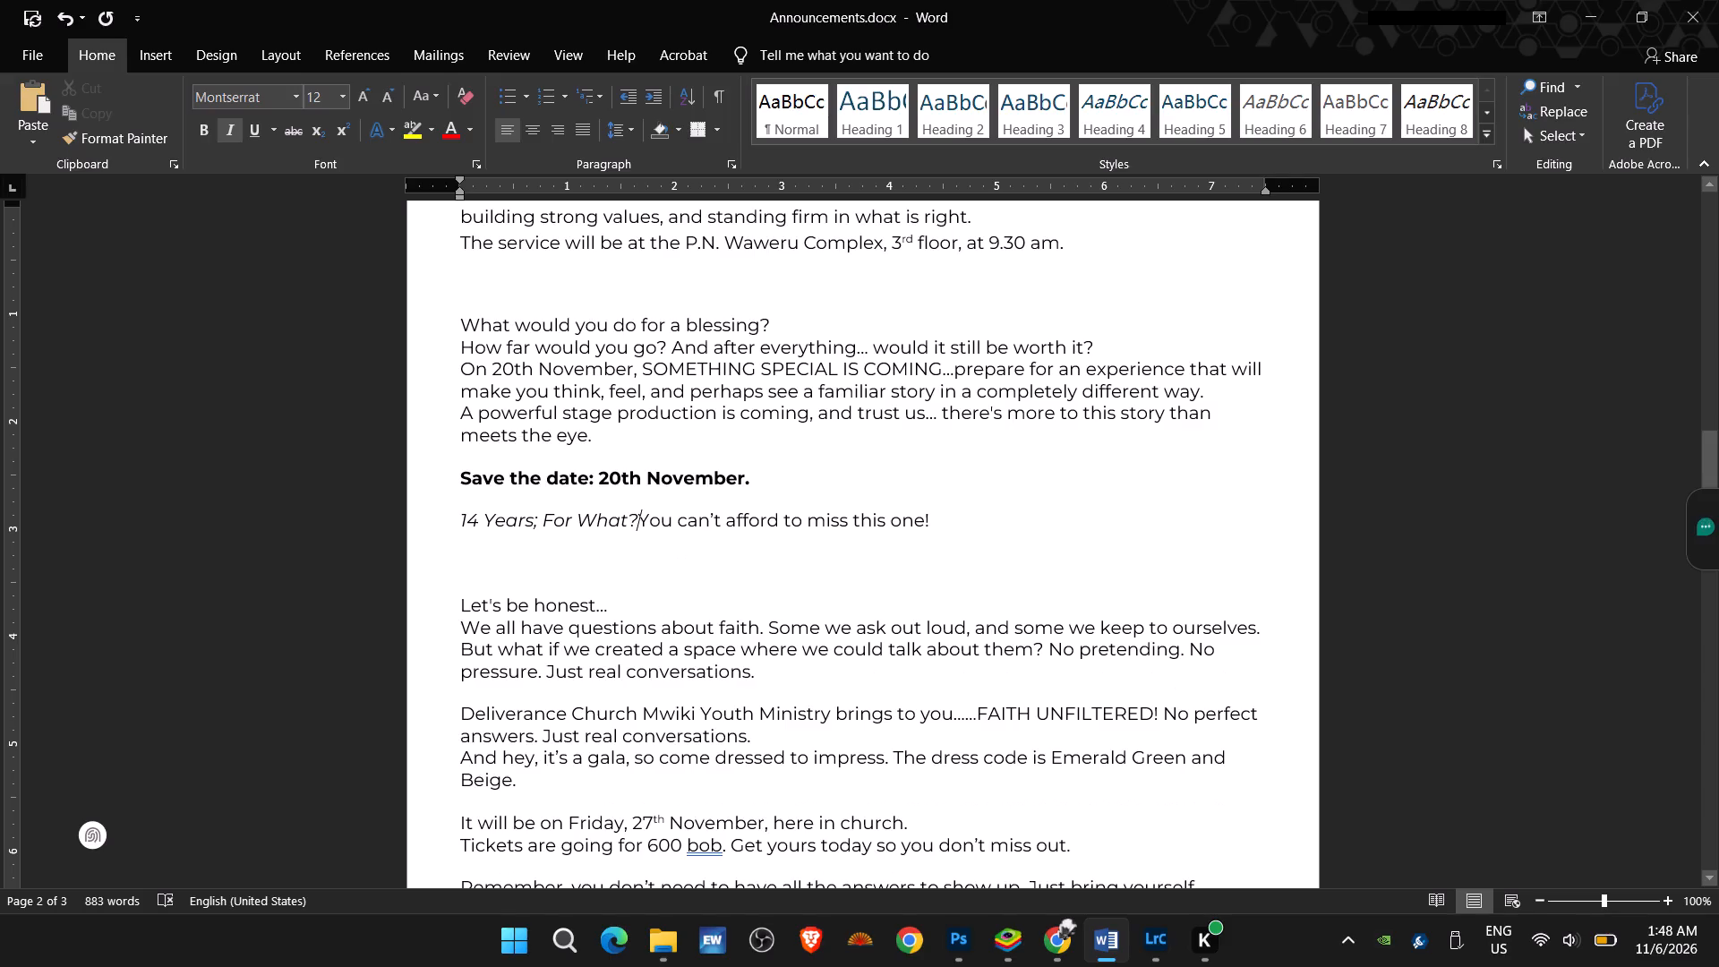
{"action": "key", "text": "shift+Return"}
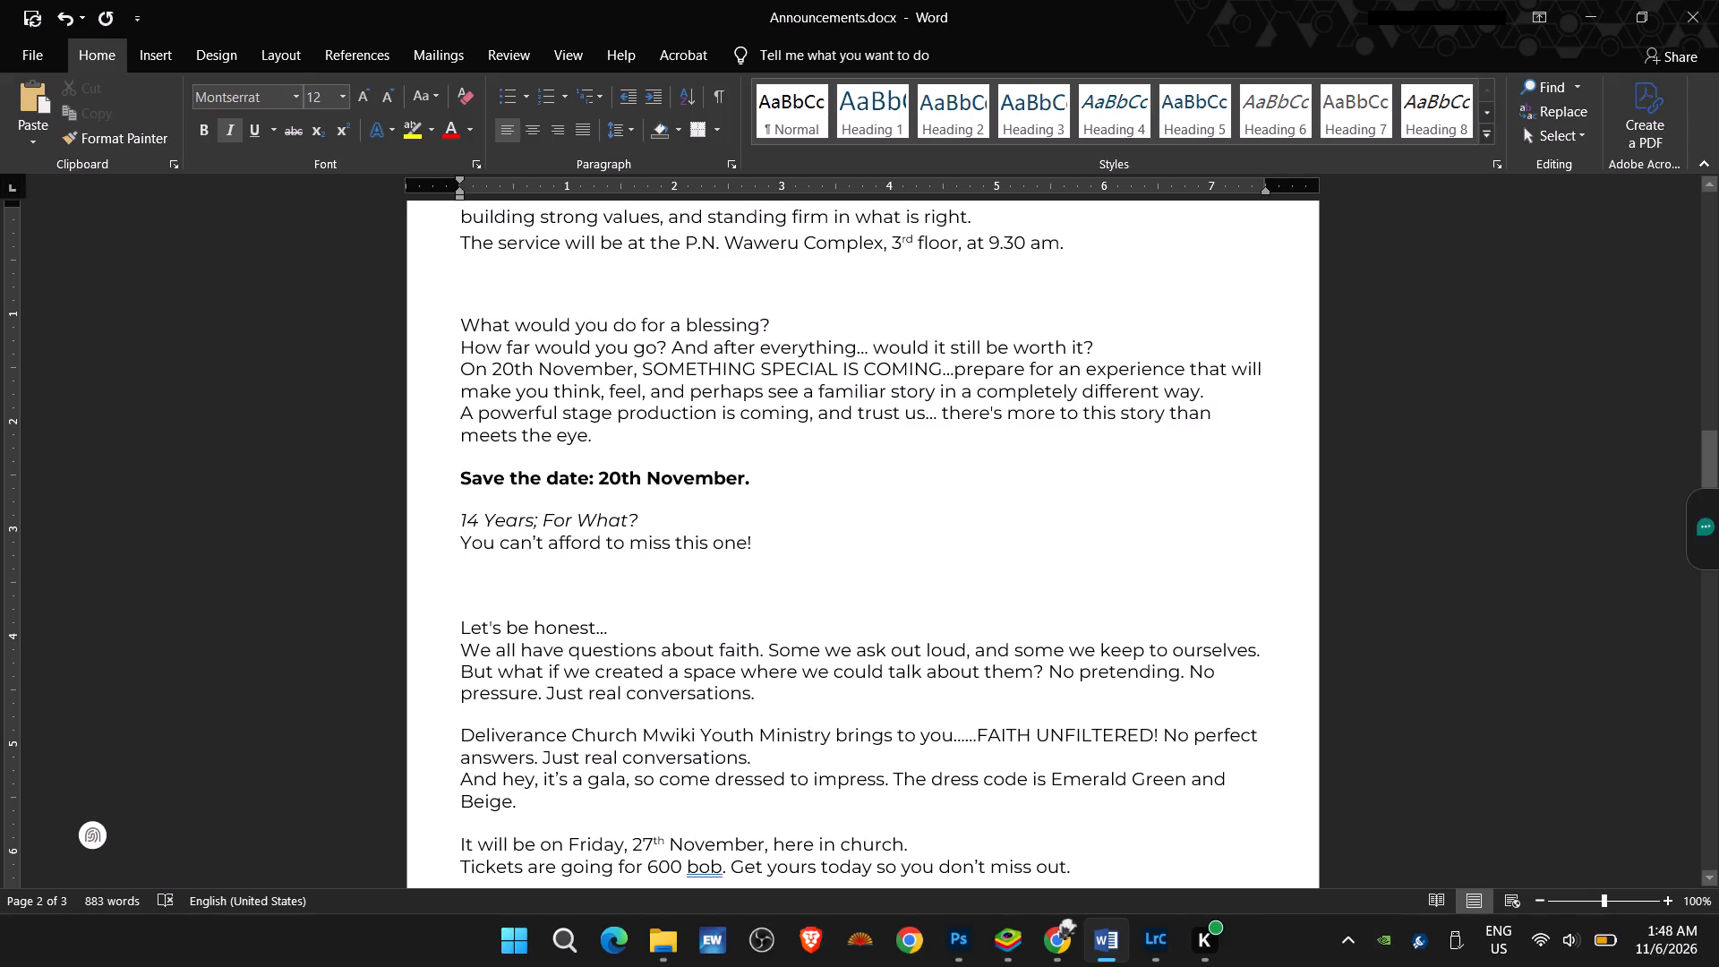
Insert a blank line after the Daughters of Naomi luncheon paragraph and another after the wedding invitation, before the order of services.
{"action": "scroll", "coordinate": [728, 624], "scroll_direction": "down", "scroll_amount": 3}
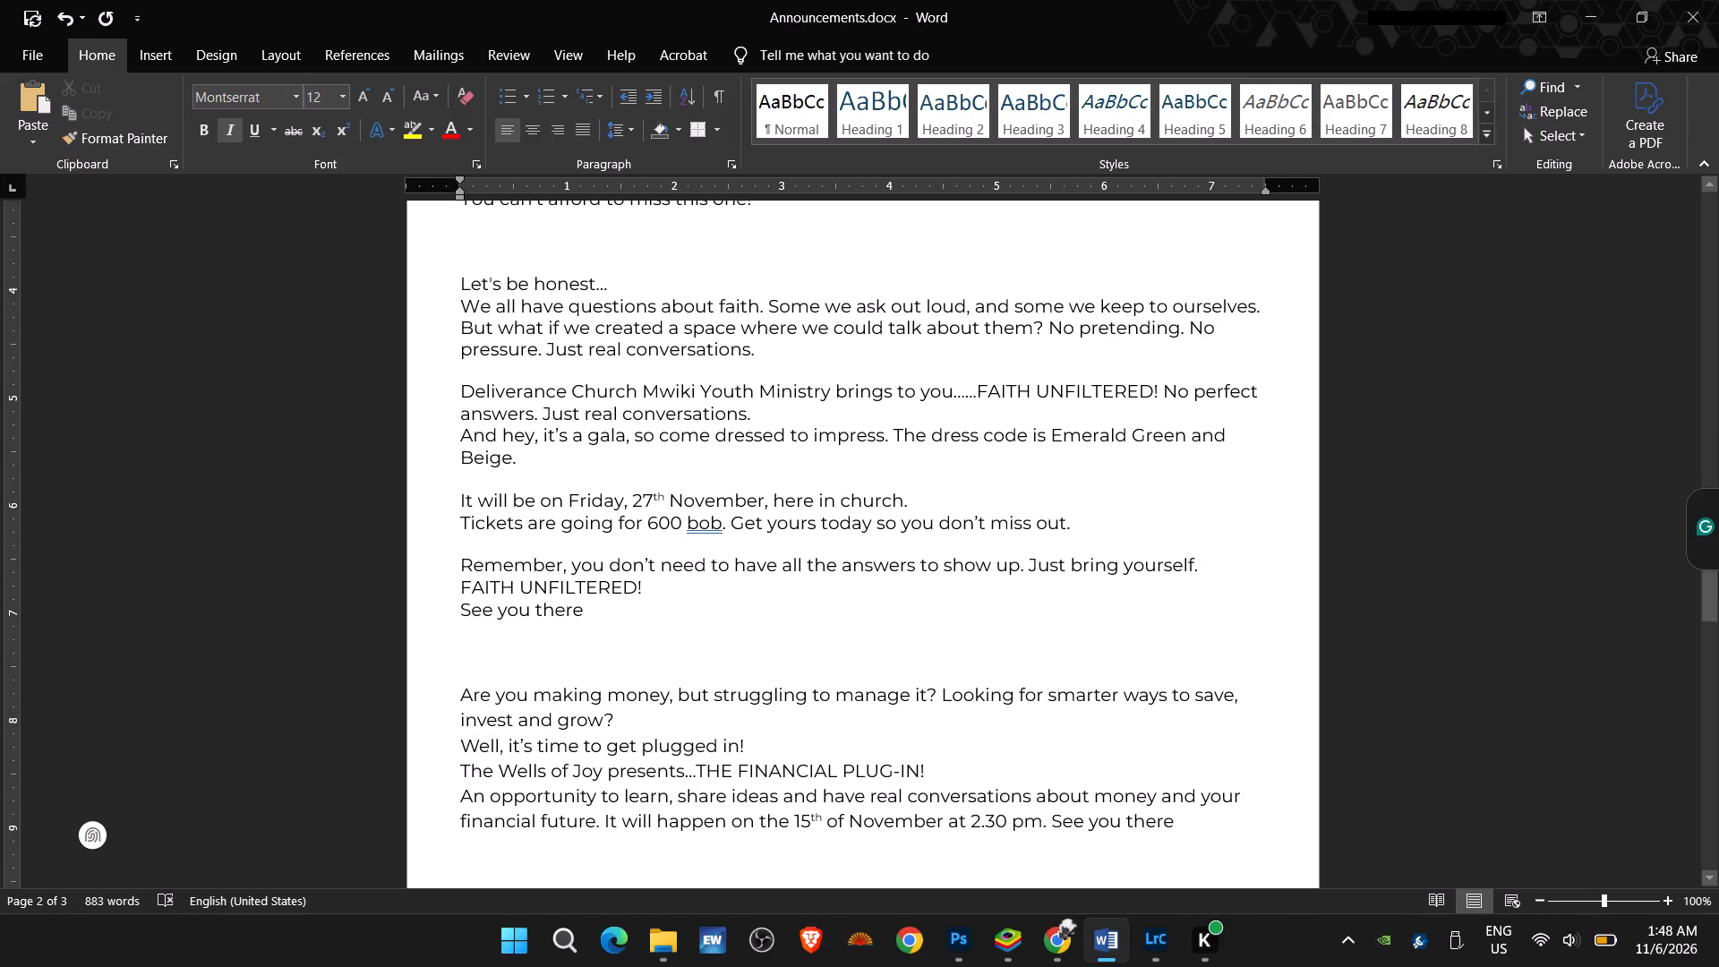
{"action": "scroll", "coordinate": [728, 624], "scroll_direction": "down", "scroll_amount": 2}
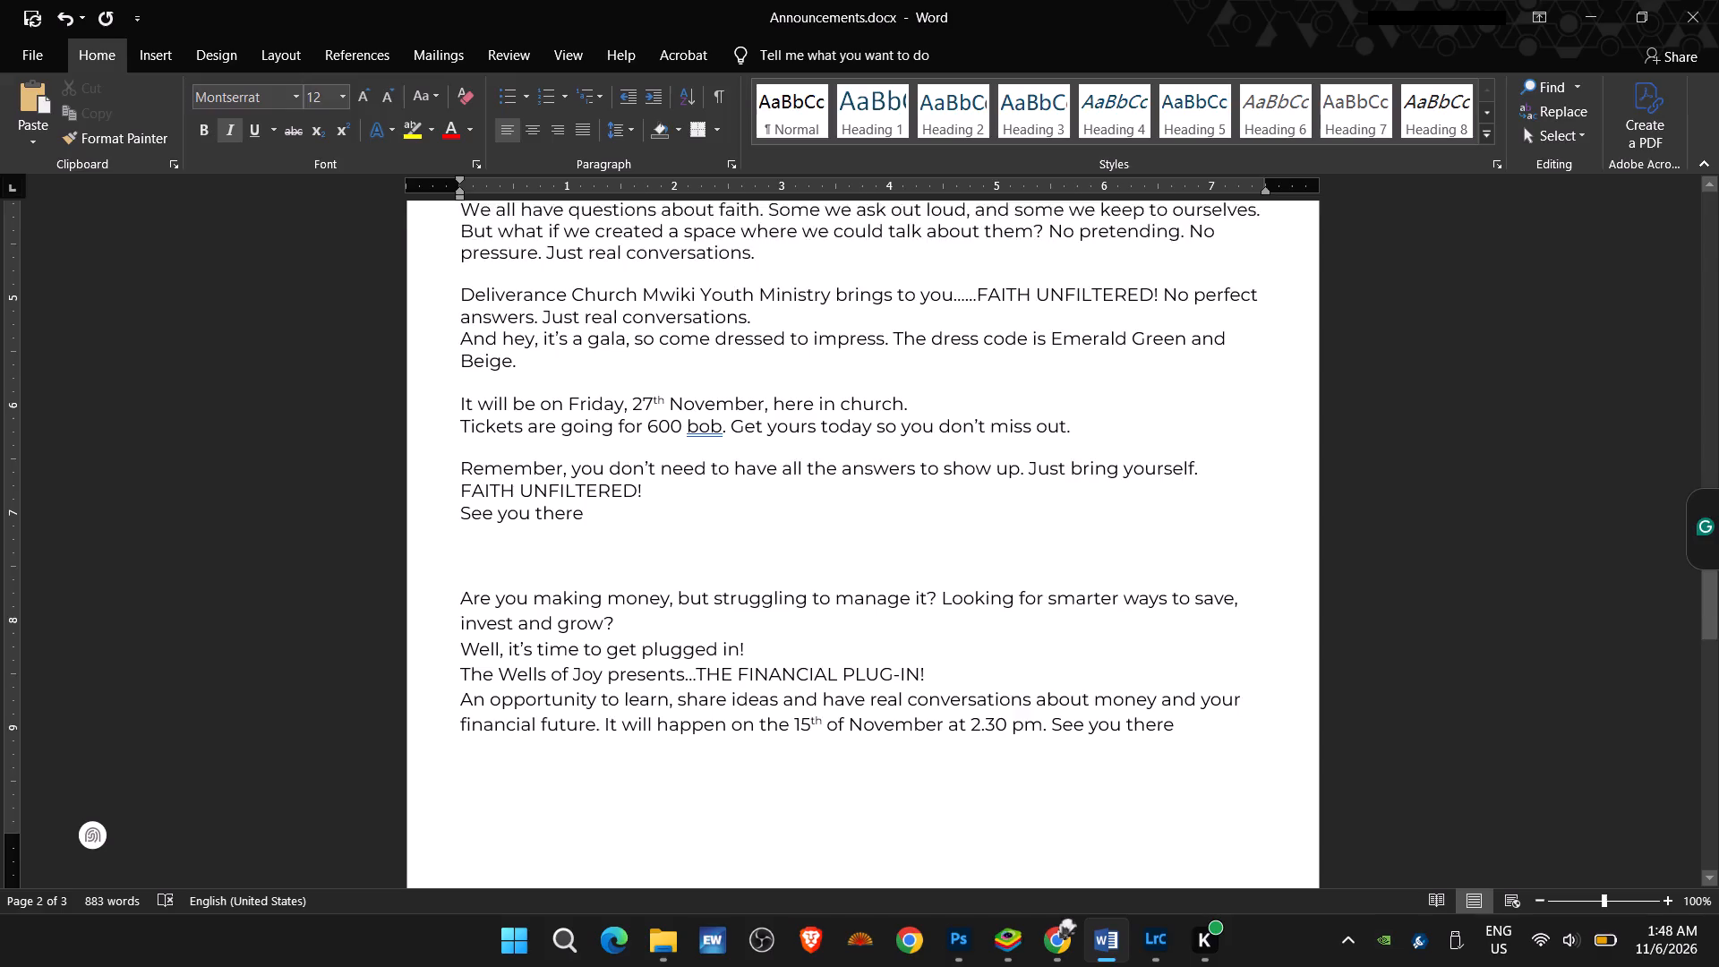
{"action": "scroll", "coordinate": [728, 624], "scroll_direction": "down", "scroll_amount": 1}
{"action": "scroll", "coordinate": [650, 695], "scroll_direction": "down", "scroll_amount": 2}
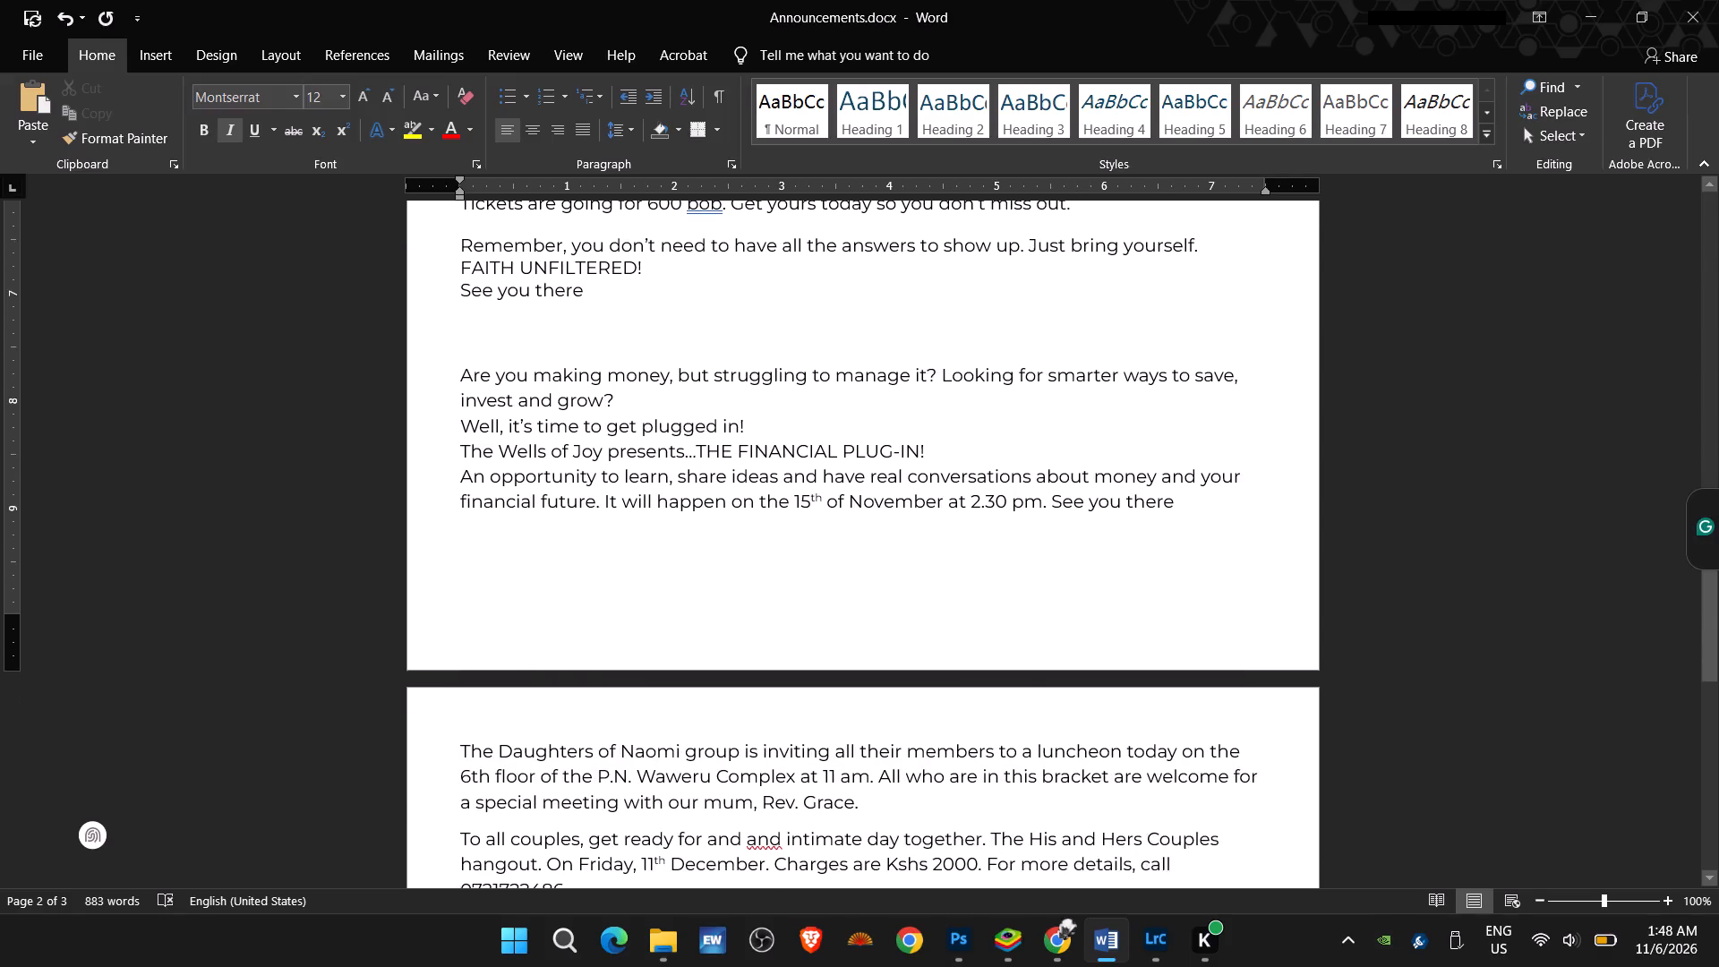
{"action": "scroll", "coordinate": [650, 695], "scroll_direction": "down", "scroll_amount": 2}
{"action": "left_click", "coordinate": [930, 487]}
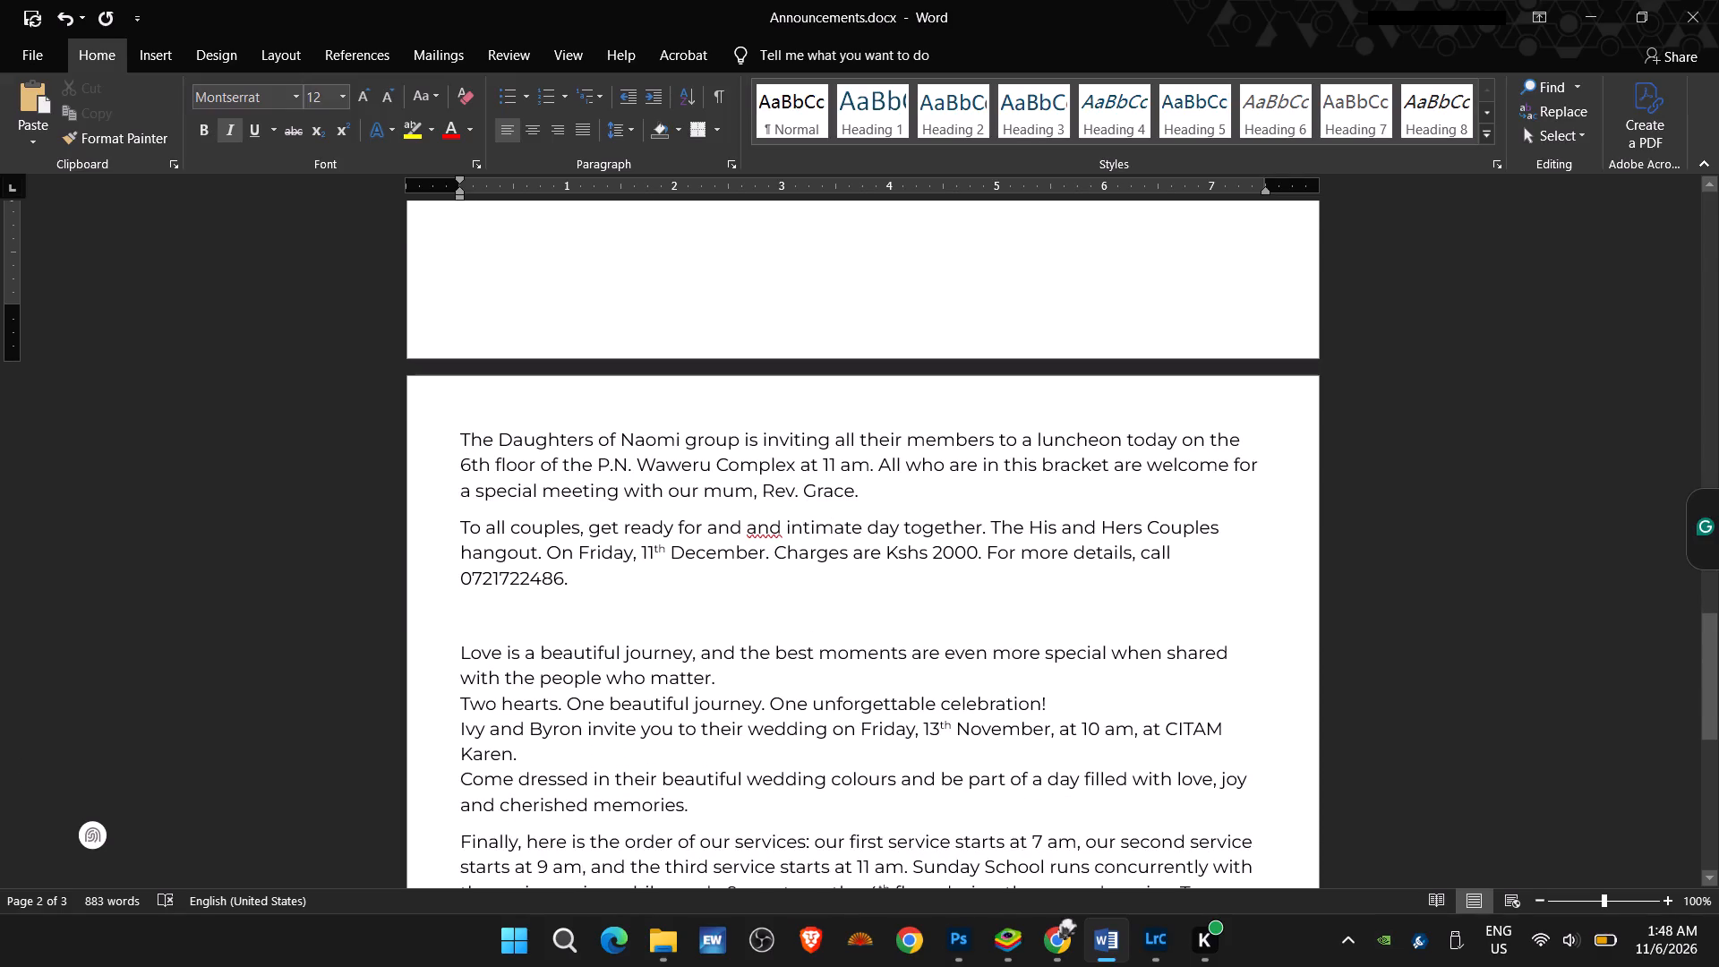
{"action": "key", "text": "Return"}
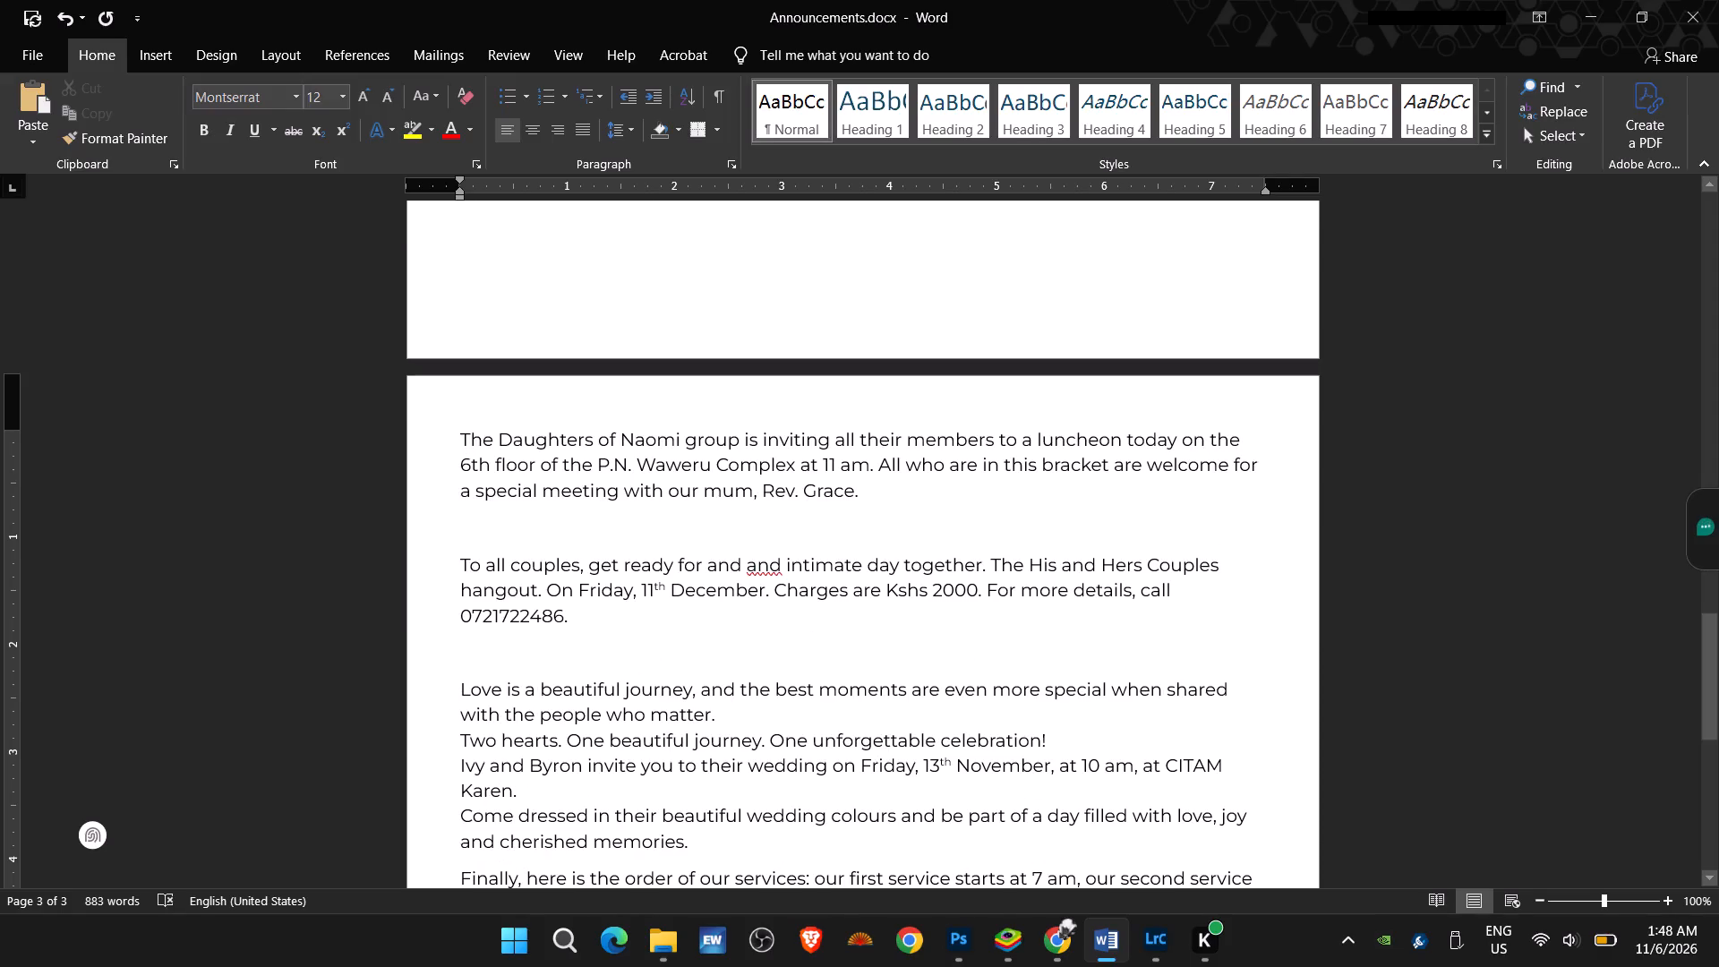
{"action": "scroll", "coordinate": [745, 732], "scroll_direction": "down", "scroll_amount": 1}
{"action": "left_click", "coordinate": [737, 654]}
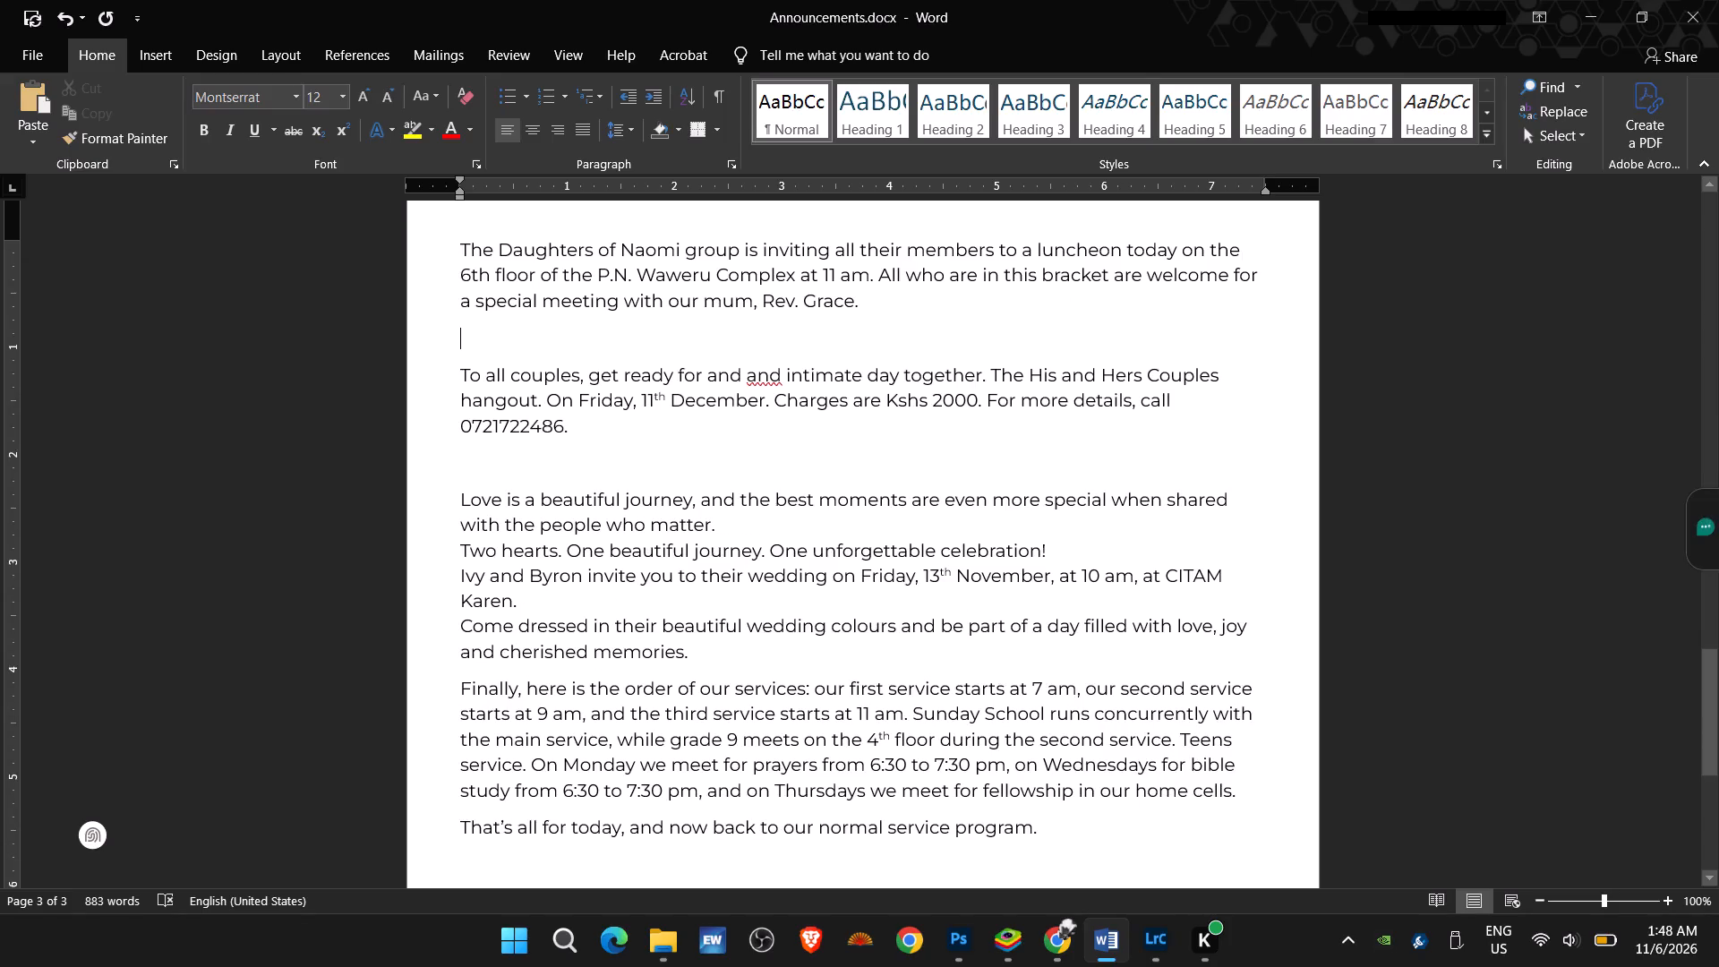
{"action": "key", "text": "Return"}
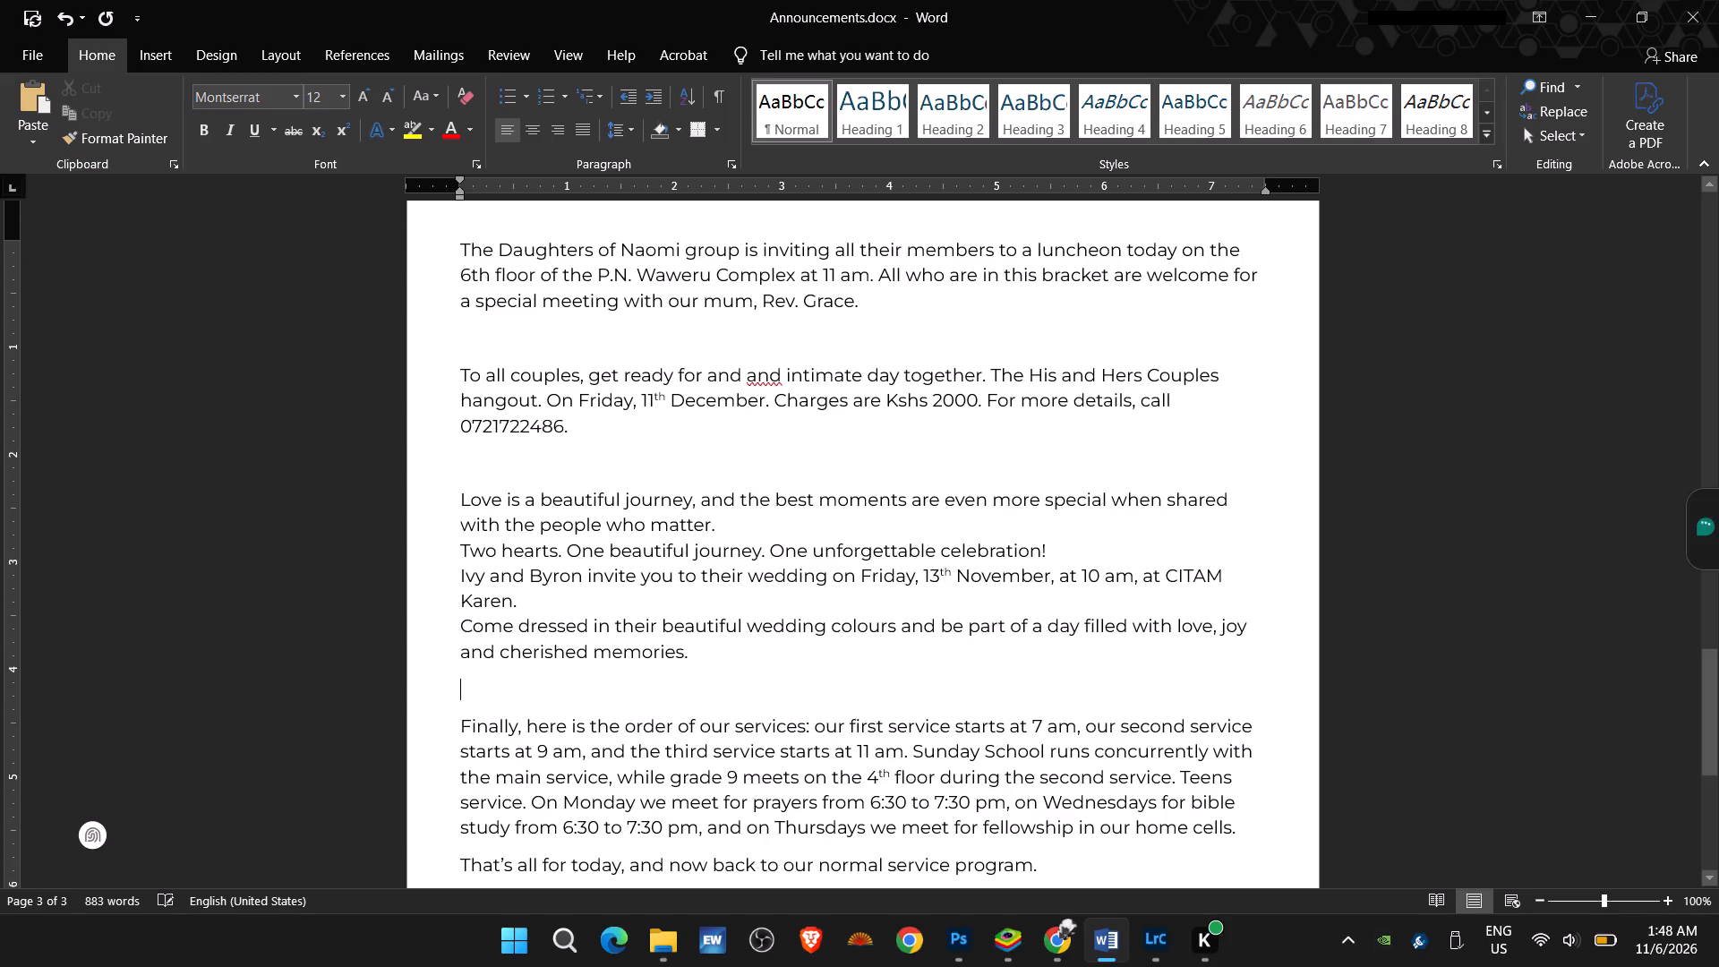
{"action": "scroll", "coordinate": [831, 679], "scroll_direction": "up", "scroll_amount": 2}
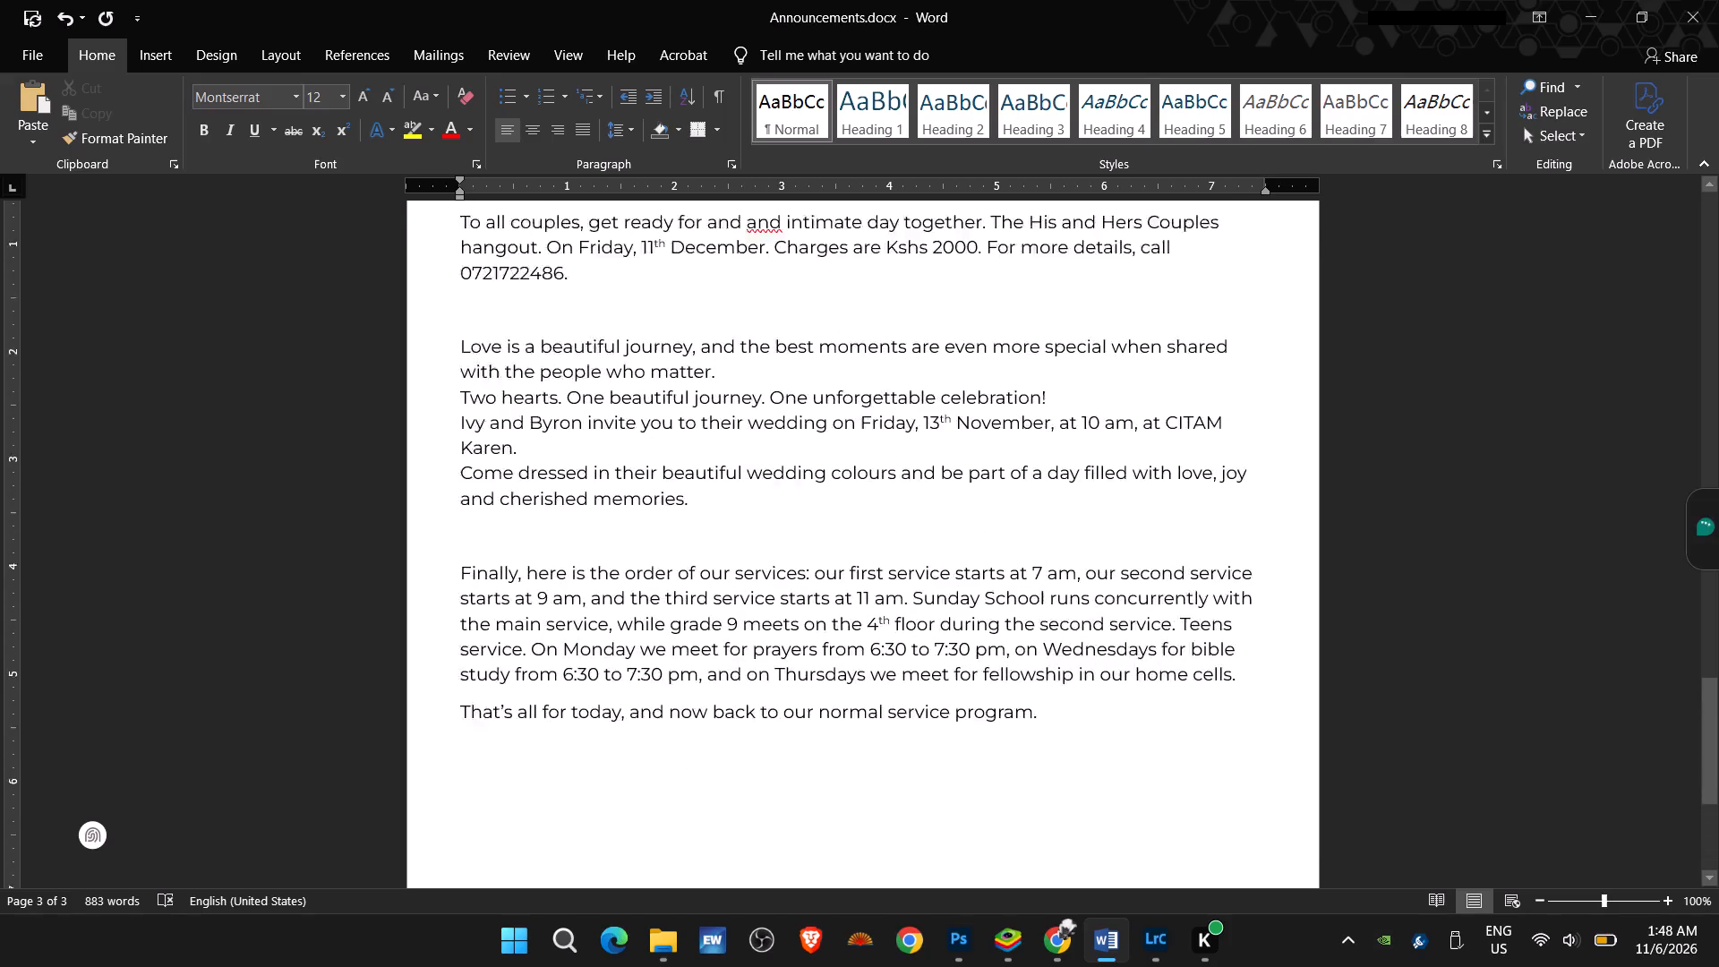
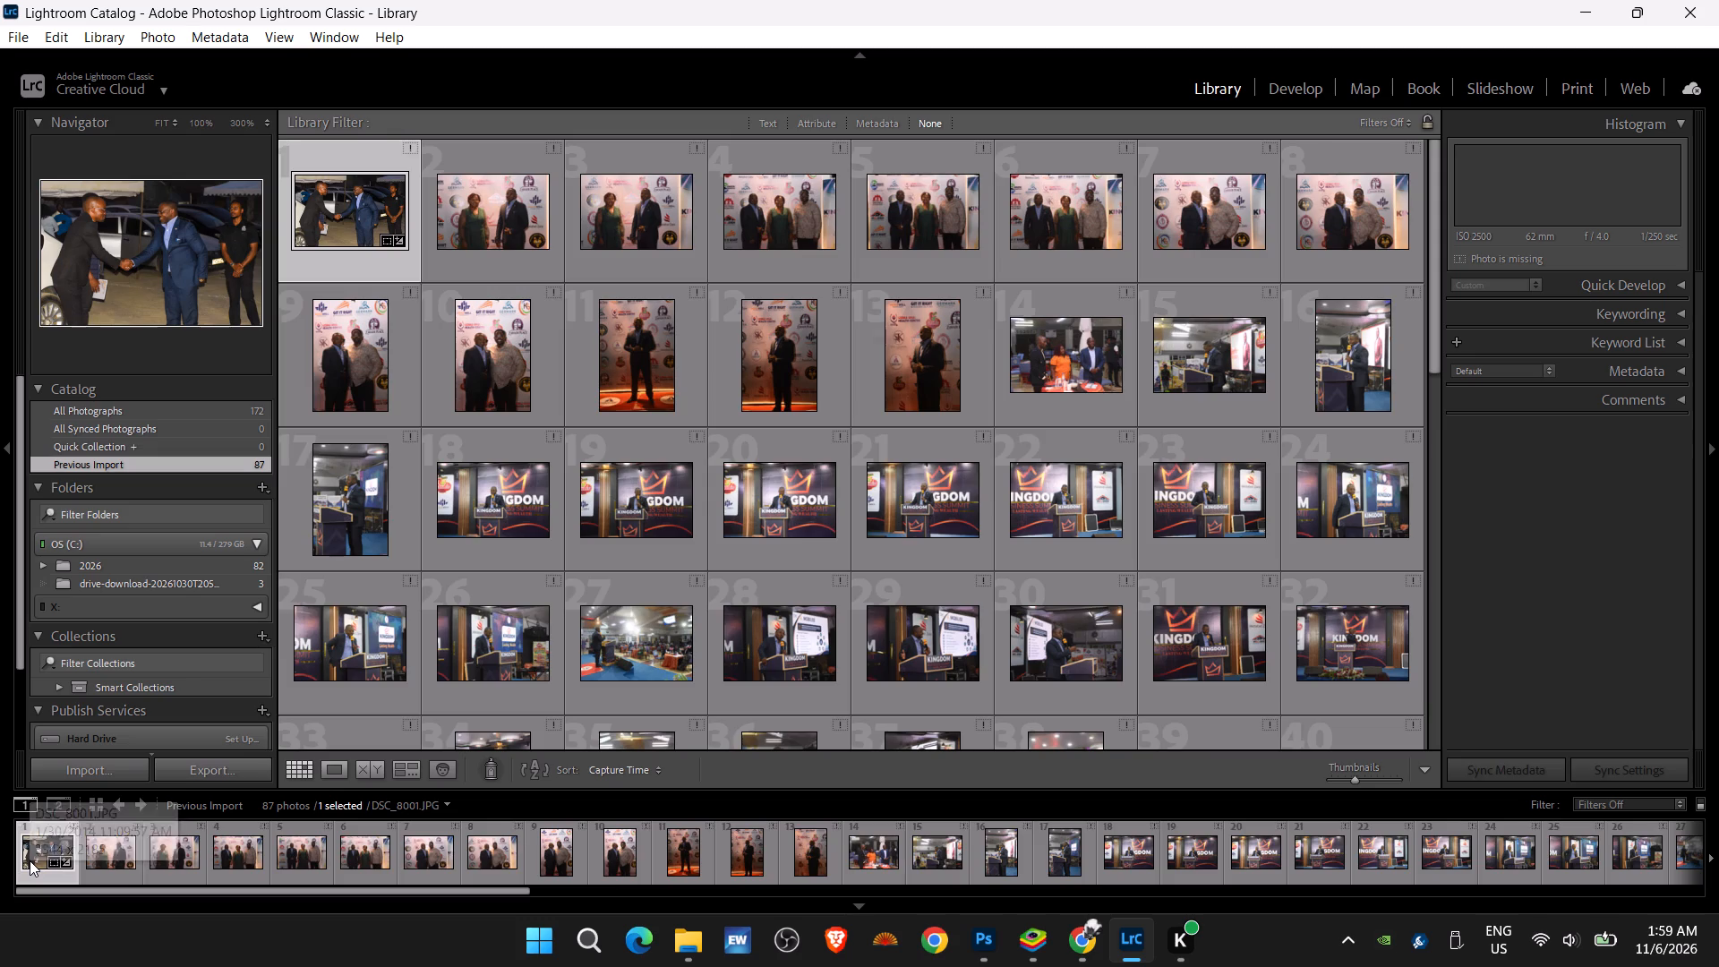
Remove all the photos in the Previous Import from the Lightroom catalog.
{"action": "key", "text": "ctrl+a"}
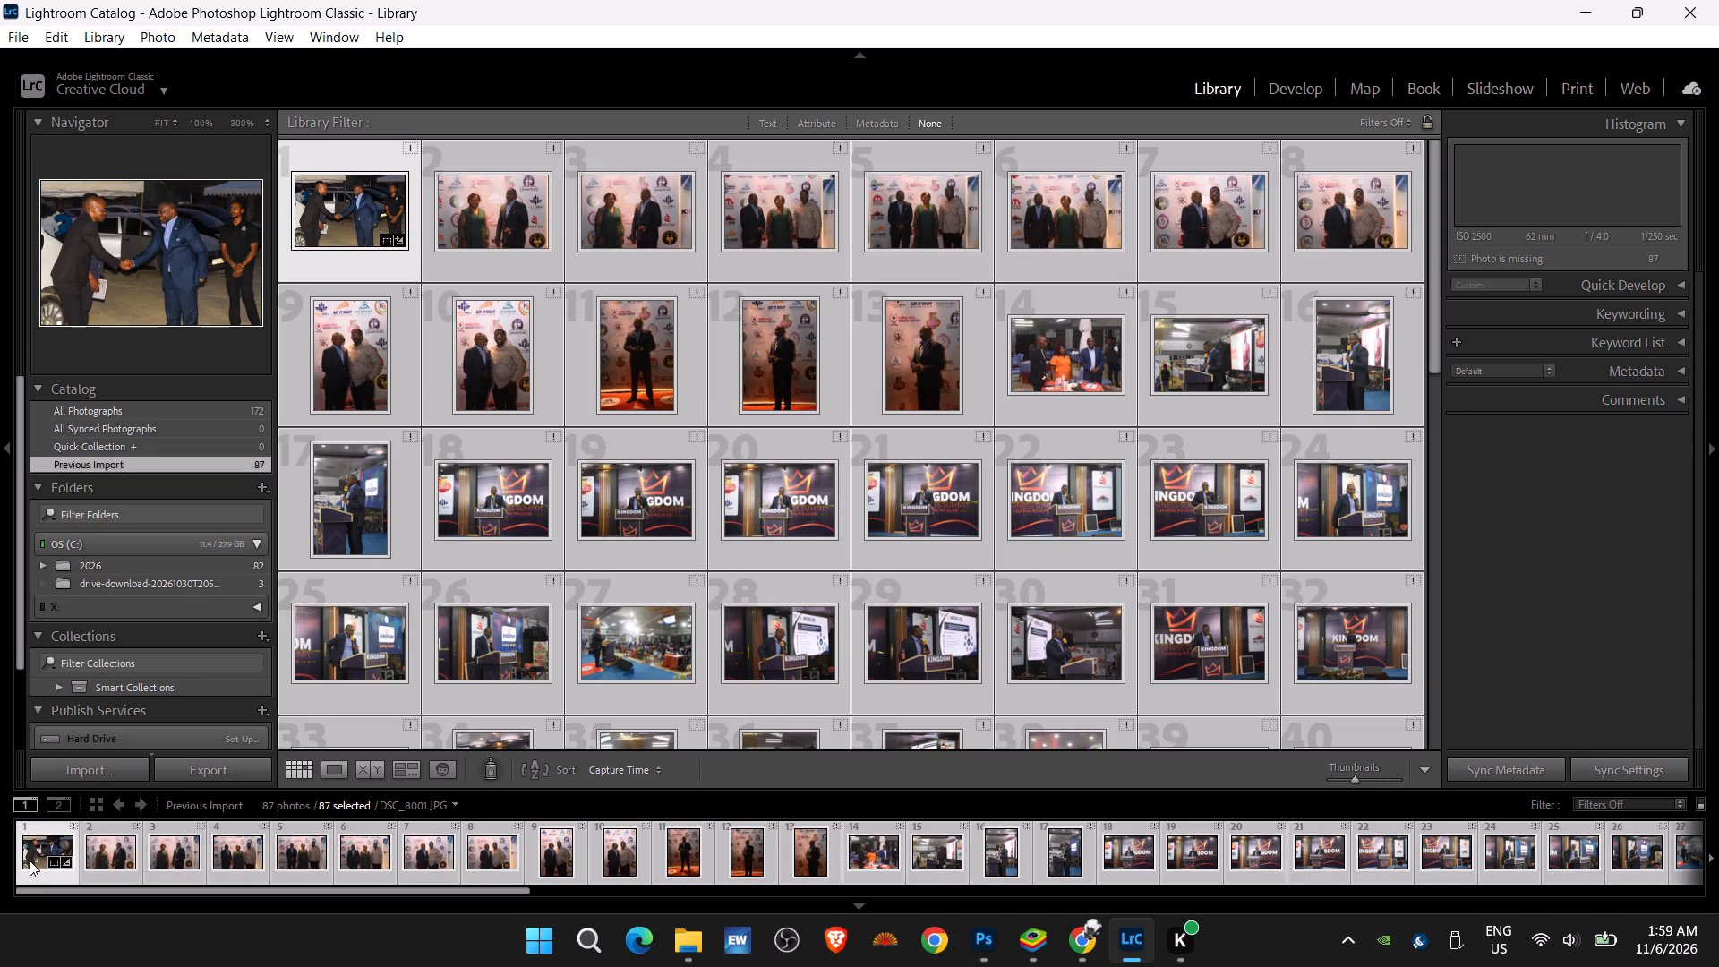
{"action": "key", "text": "Delete"}
{"action": "key", "text": "Return"}
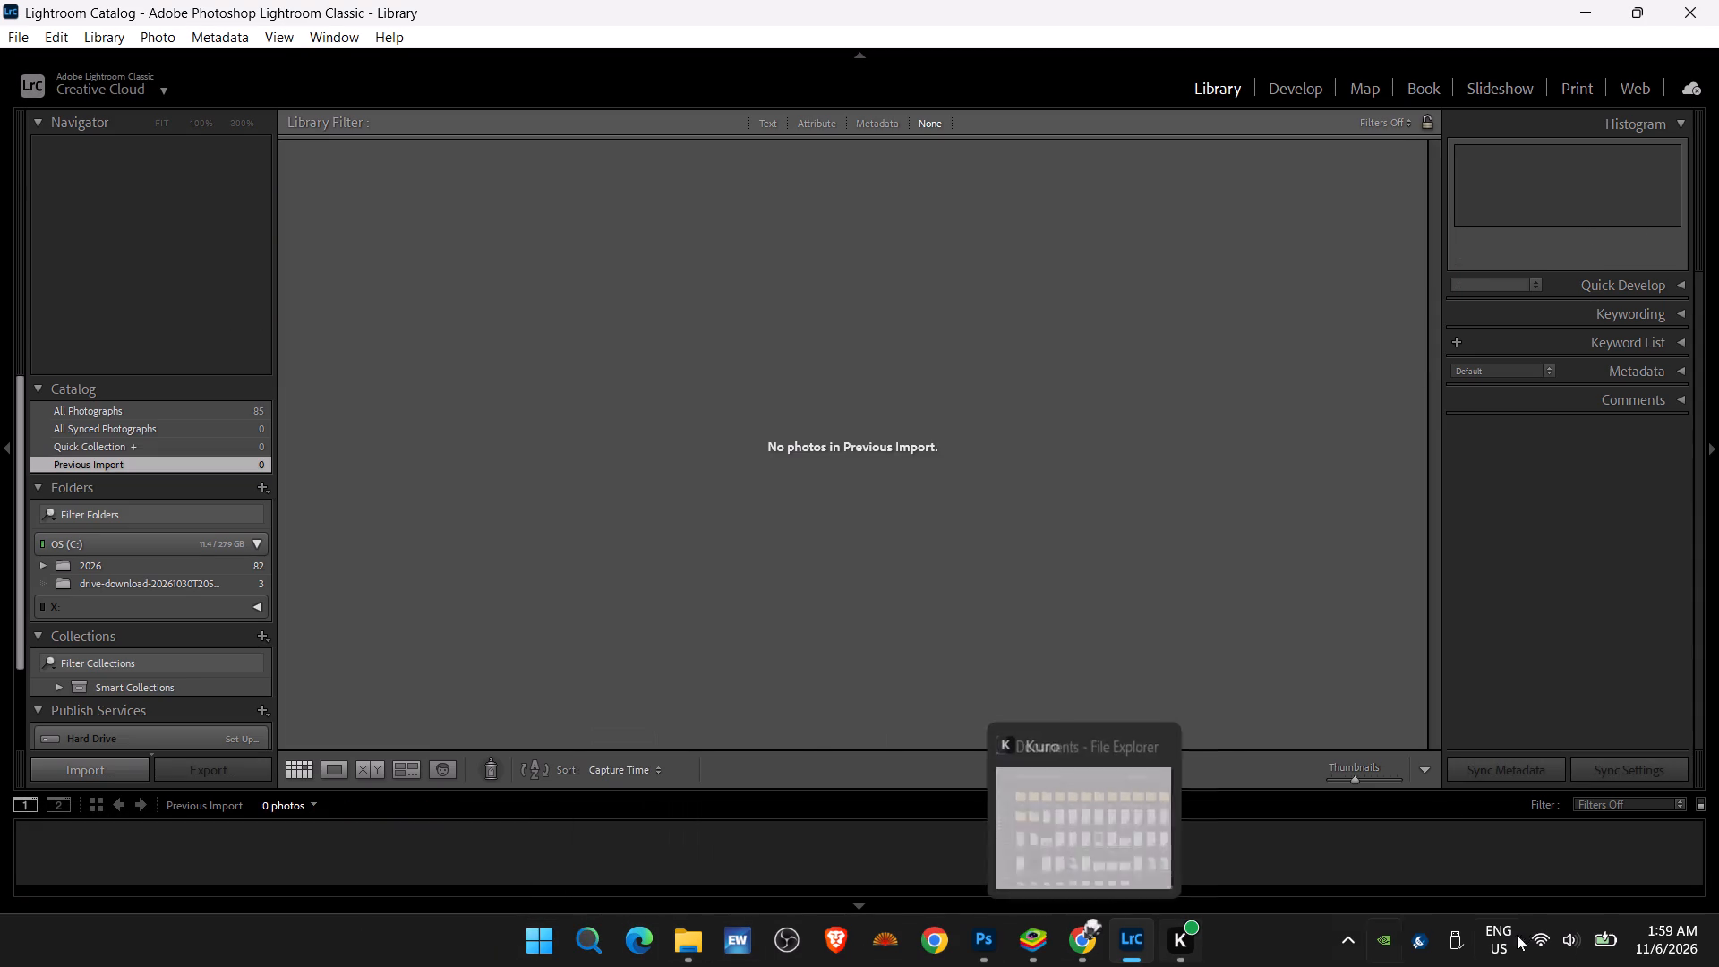
Turn on the computer's Bluetooth in the Windows quick settings.
{"action": "left_click", "coordinate": [1574, 939]}
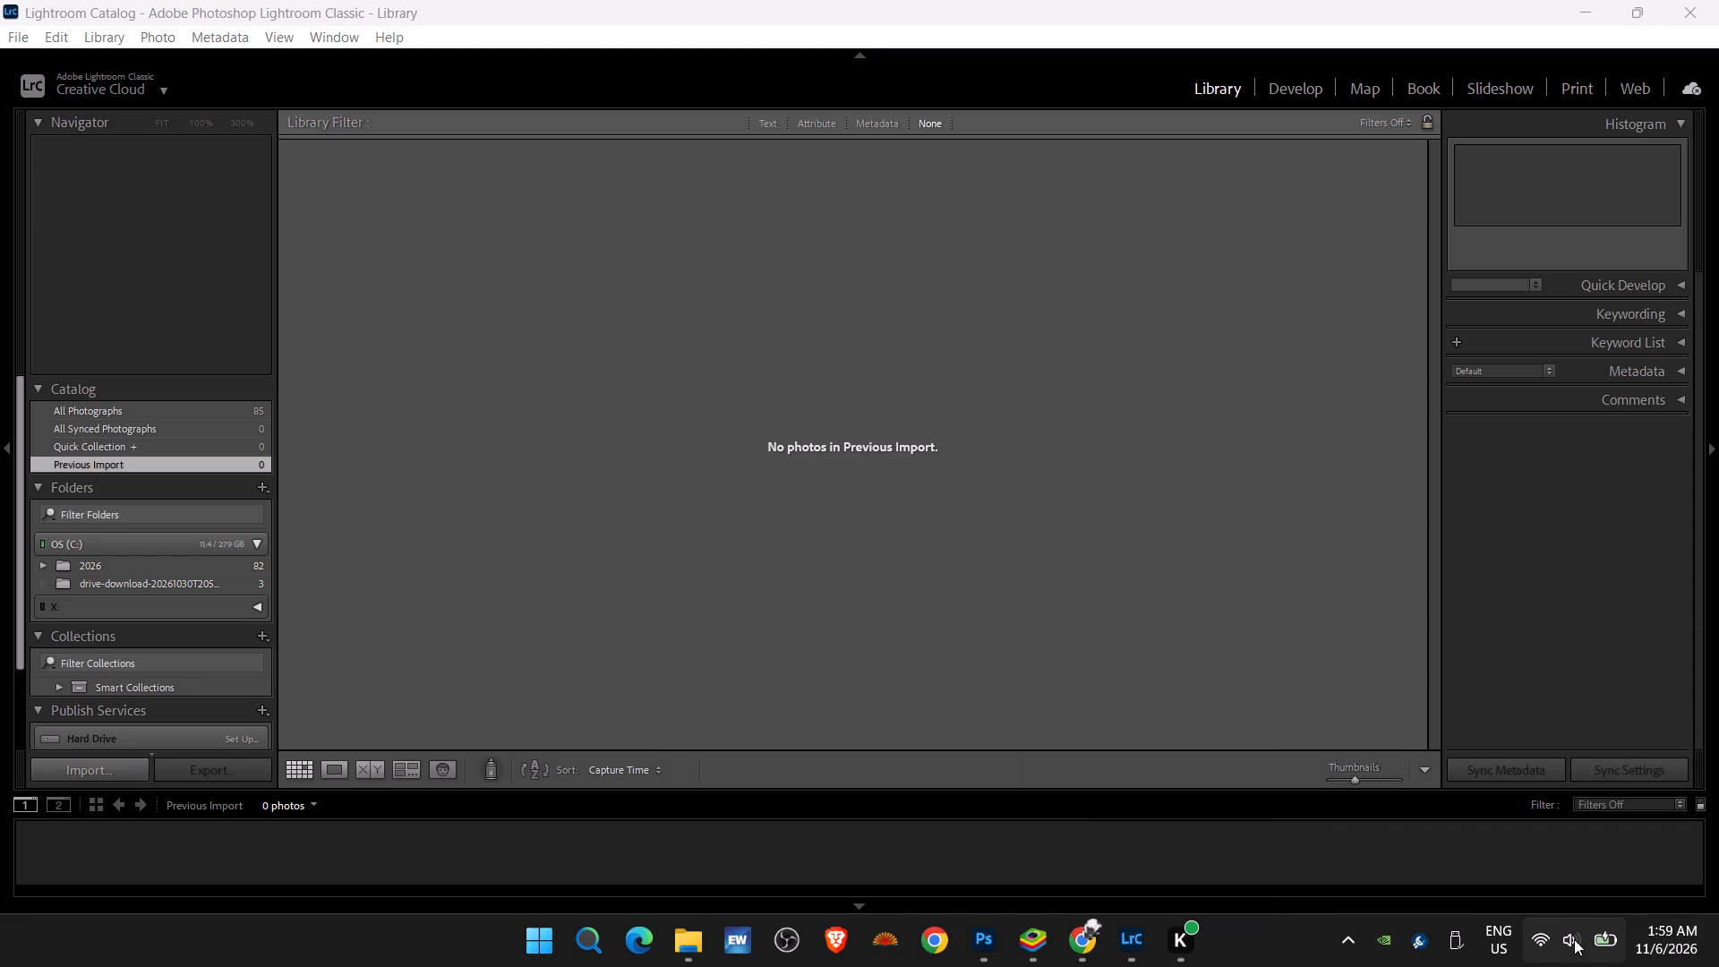
{"action": "left_click", "coordinate": [1490, 533]}
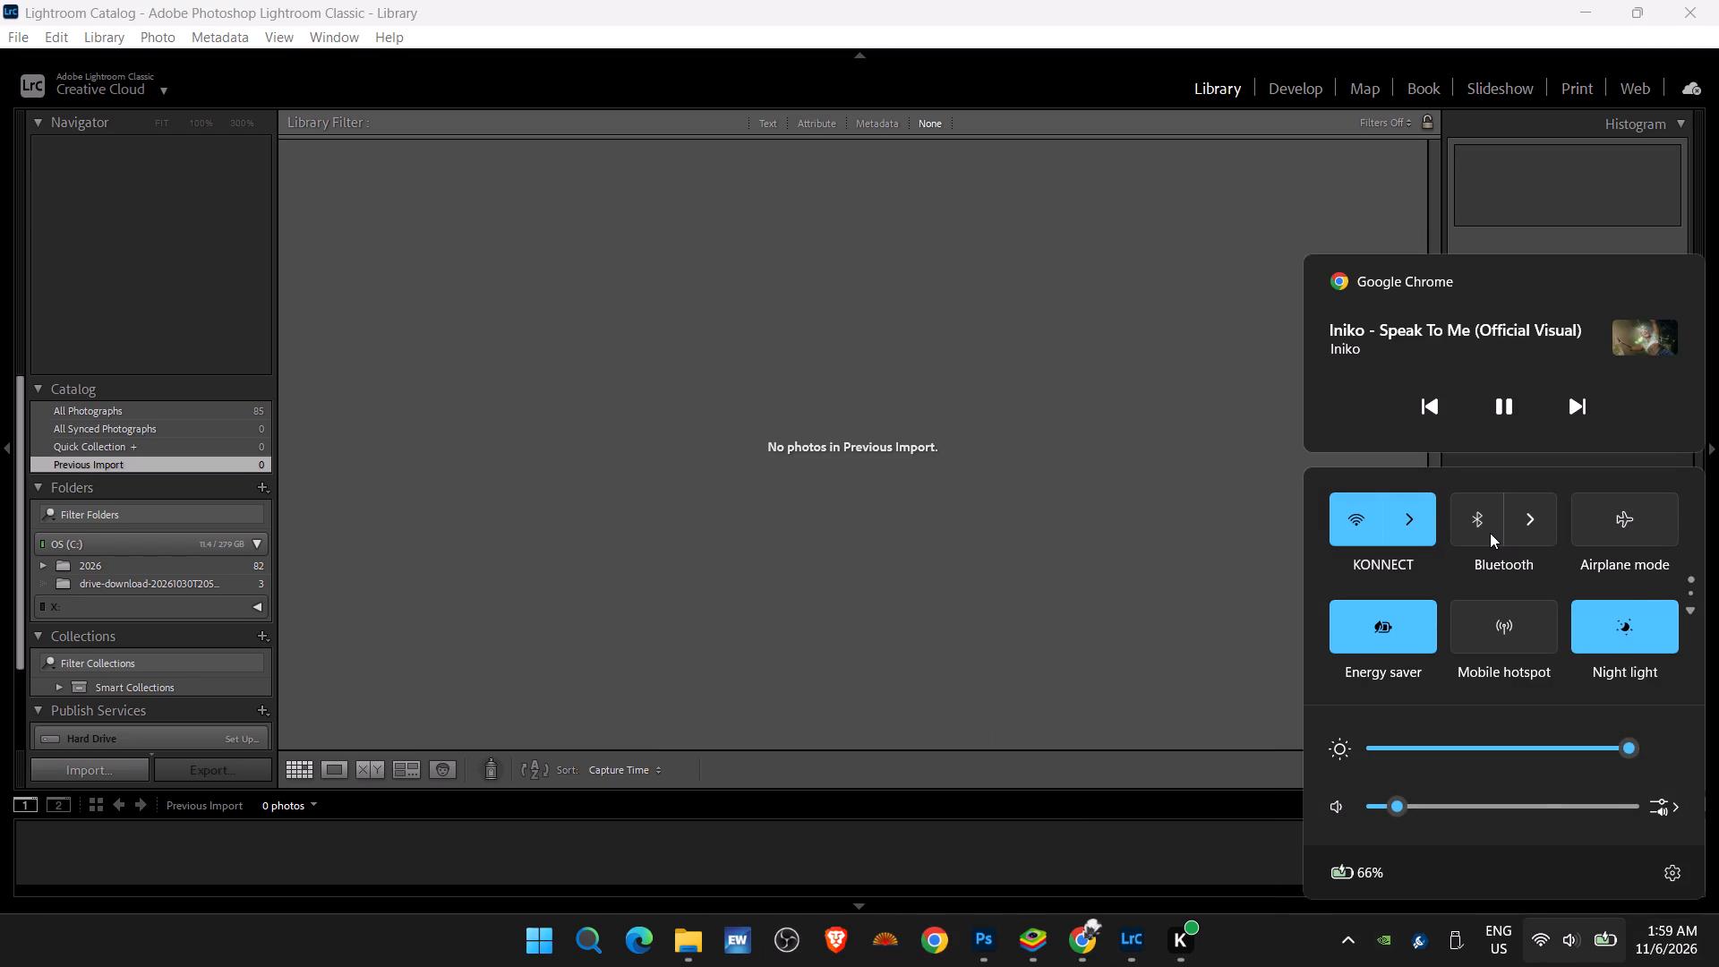
{"action": "left_click", "coordinate": [1490, 533]}
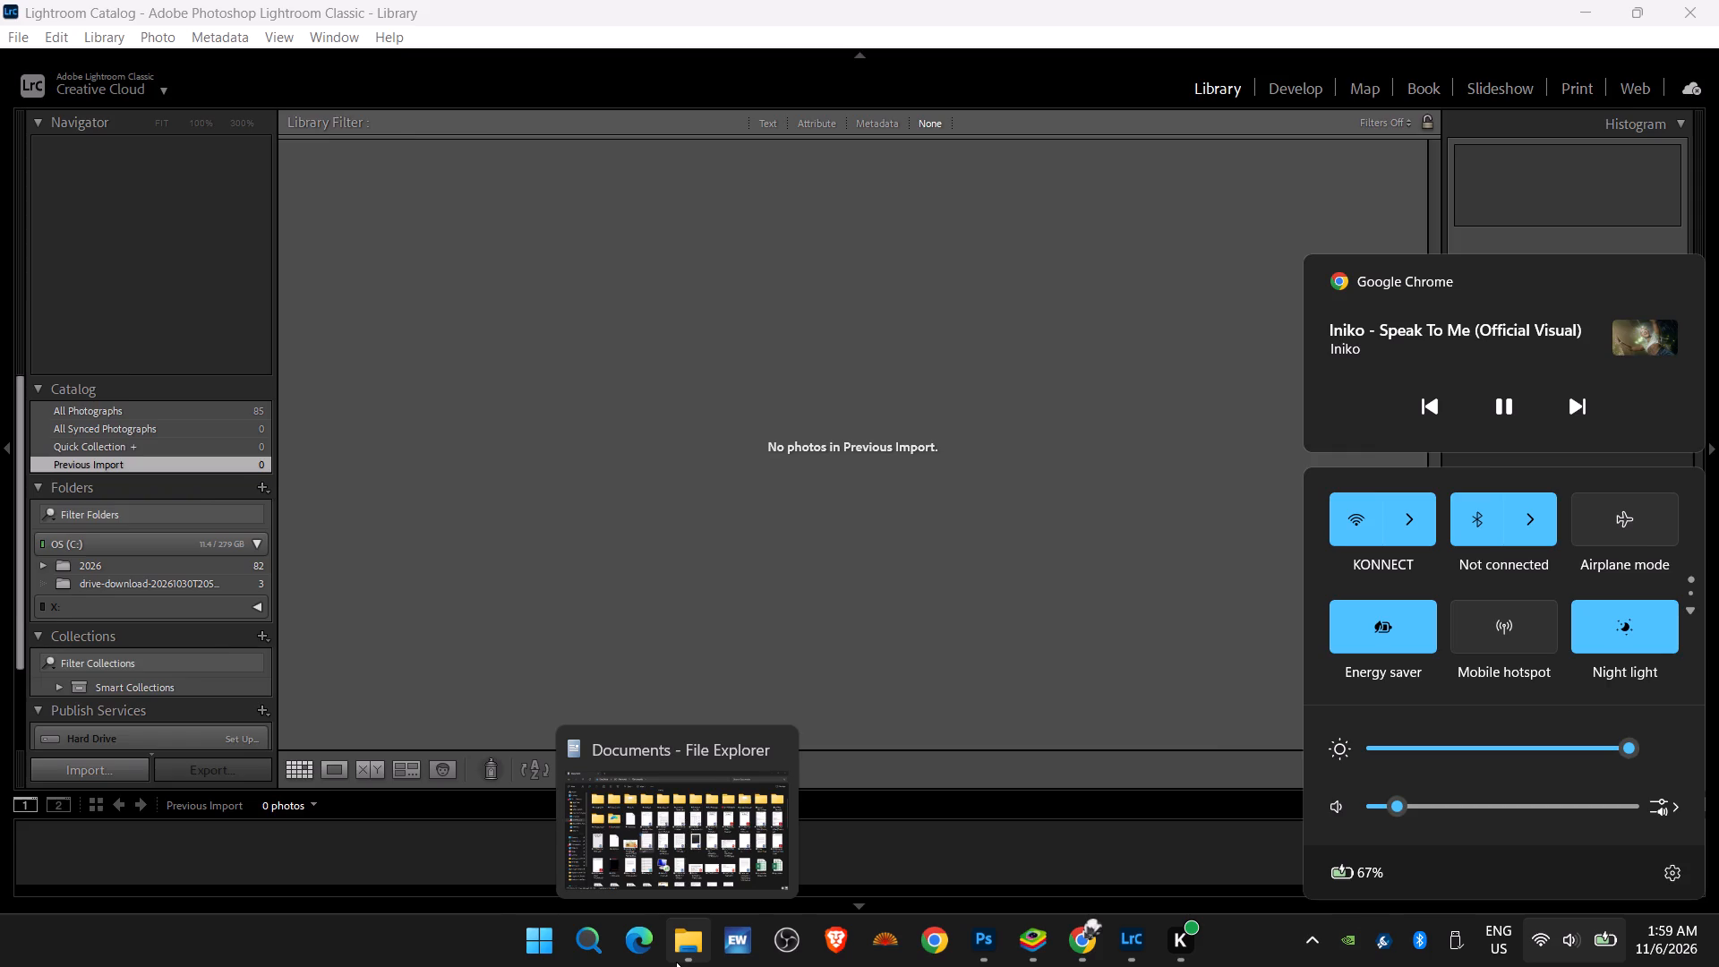
In File Explorer's Downloads folder, extract the KBS 26 Speakers archive ending in 002 to the default destination.
{"action": "left_click", "coordinate": [676, 962]}
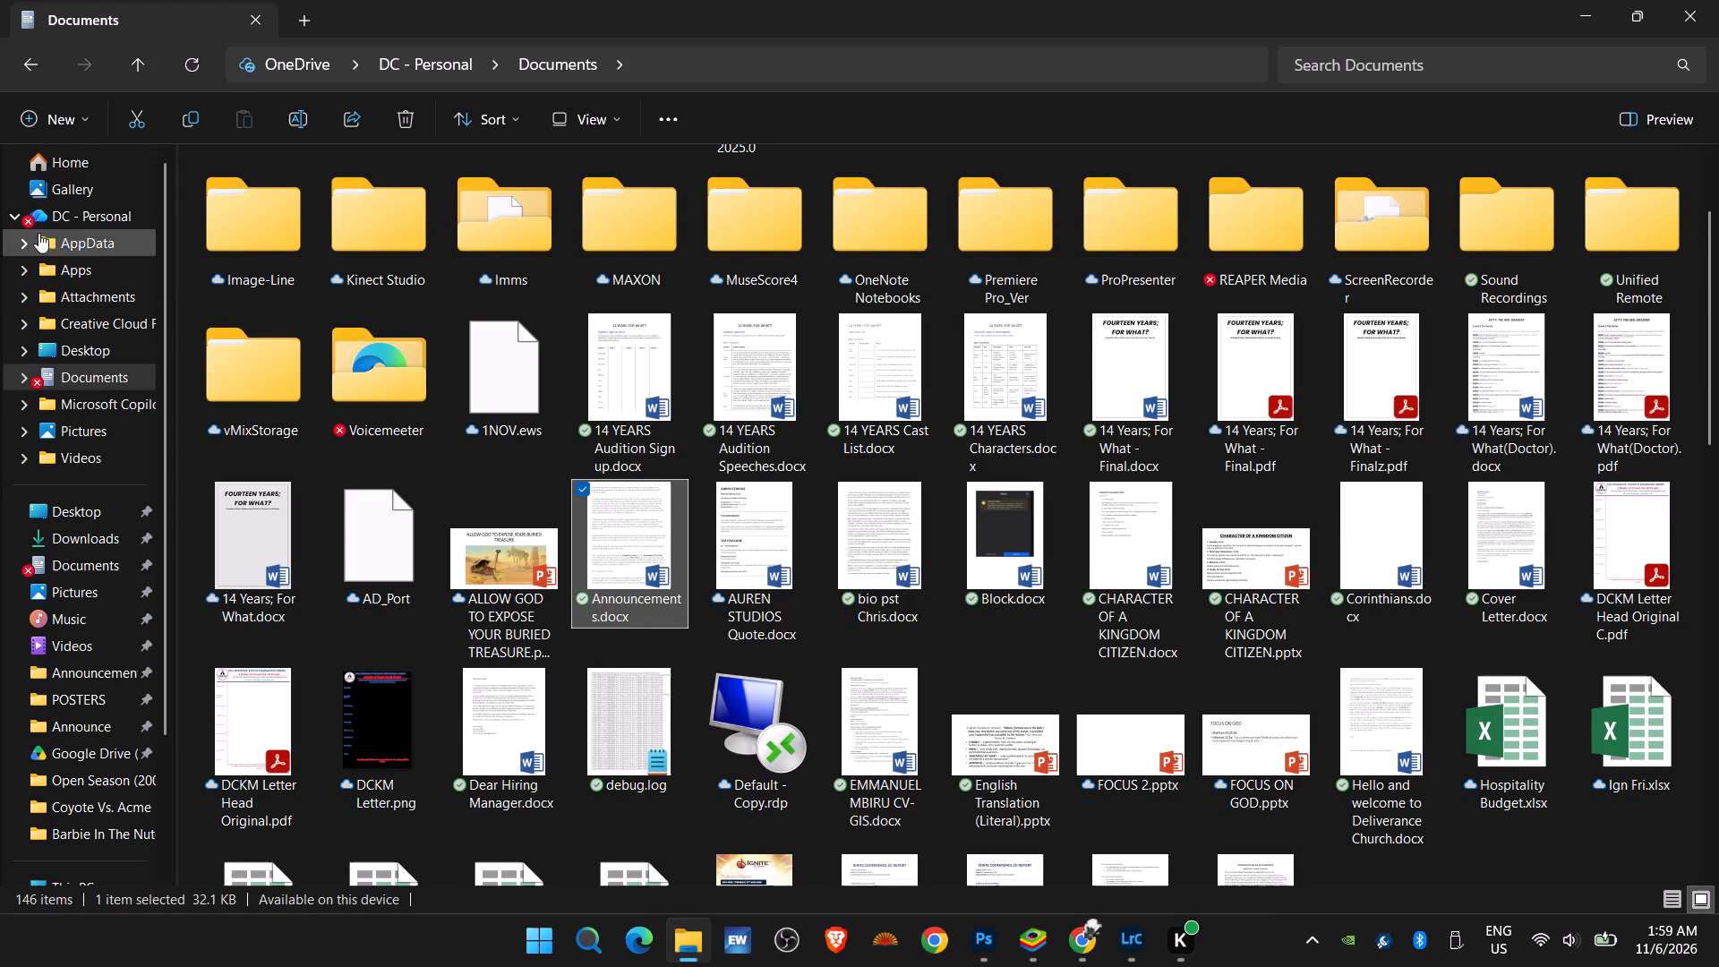
{"action": "left_click", "coordinate": [82, 535]}
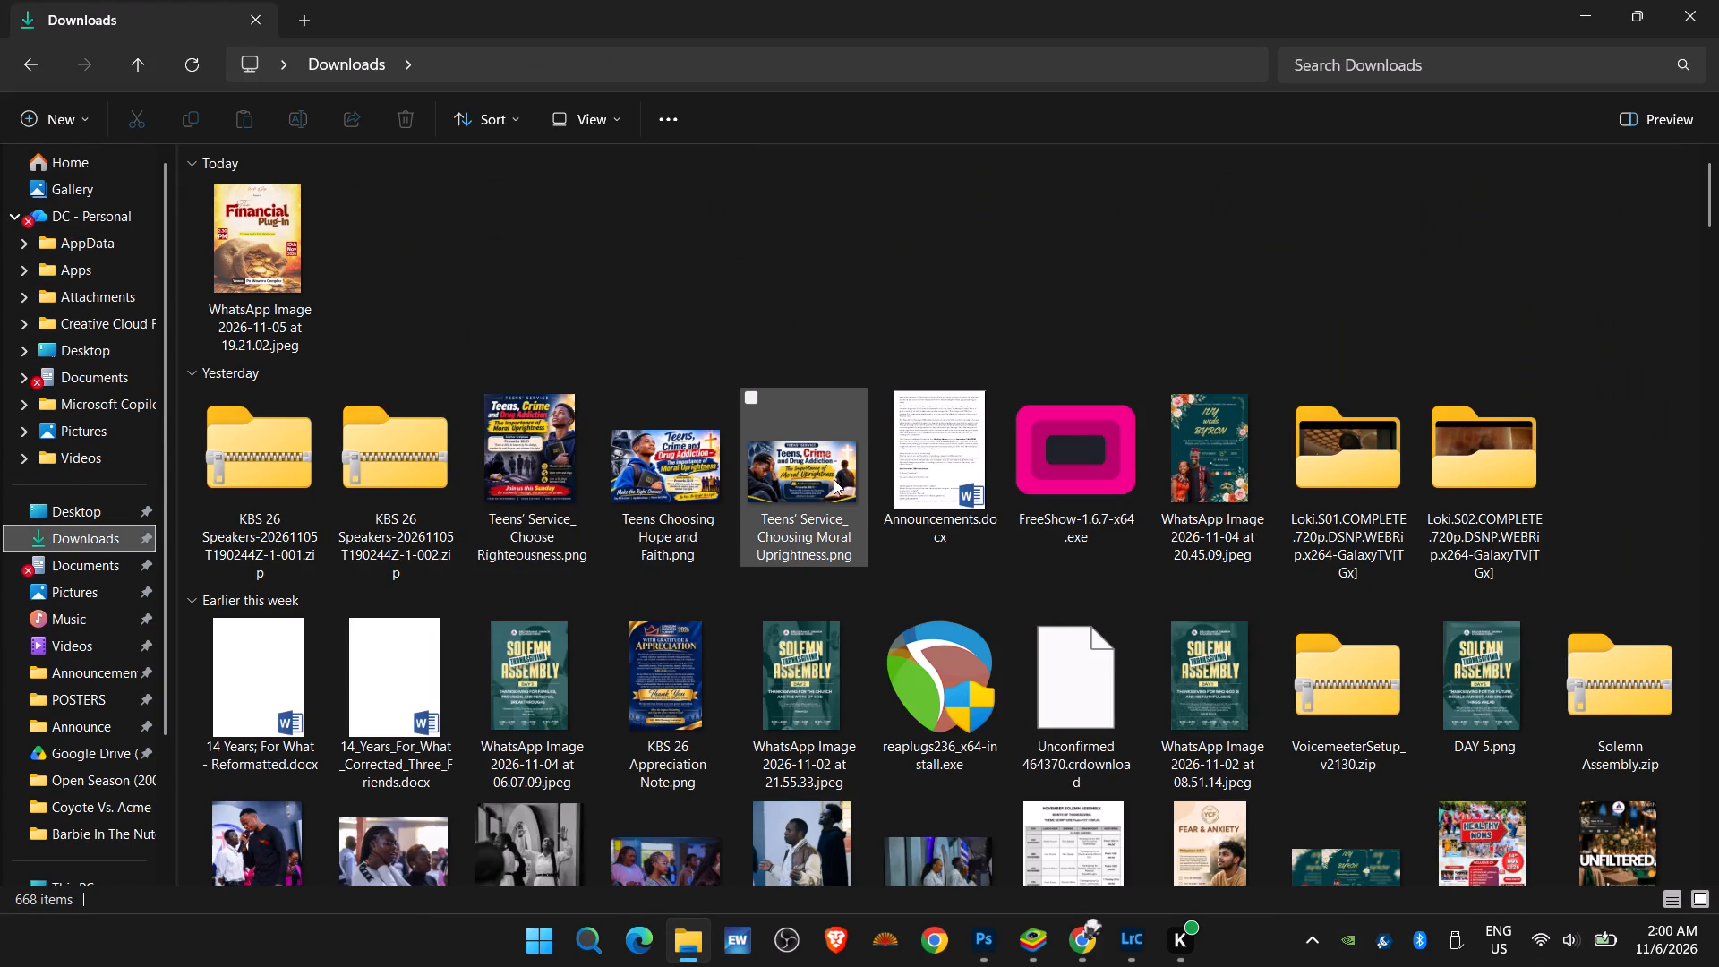
{"action": "left_click", "coordinate": [384, 443]}
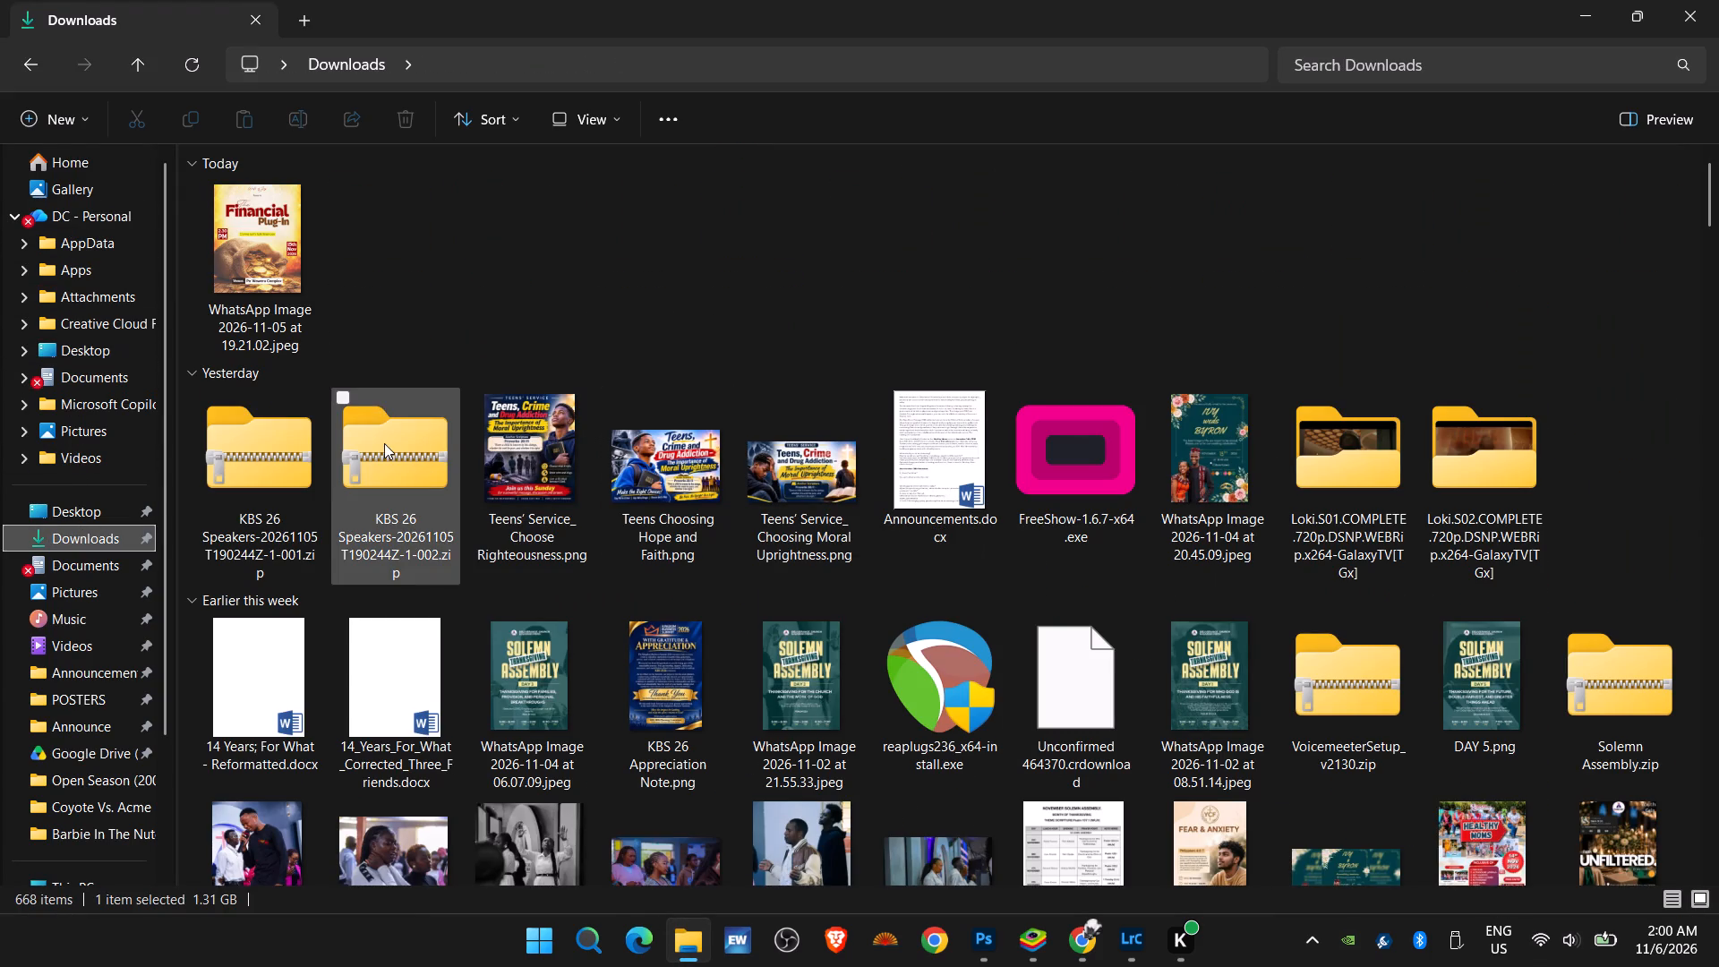
{"action": "left_click", "coordinate": [701, 141]}
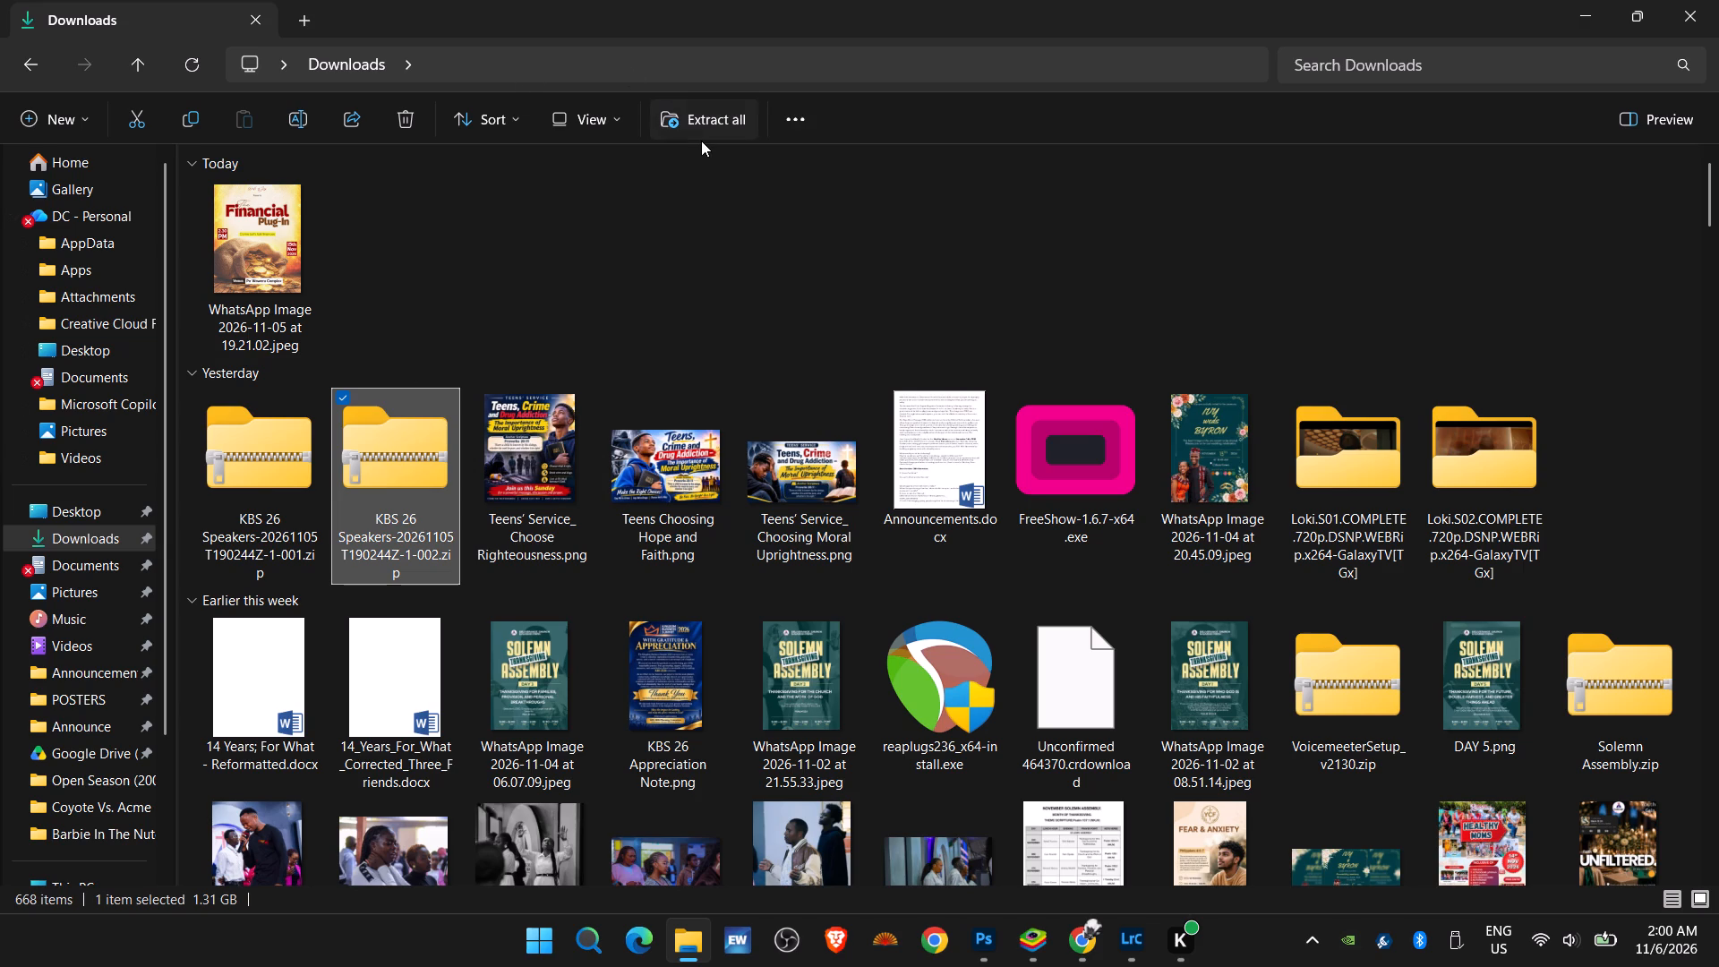
{"action": "key", "text": "Return"}
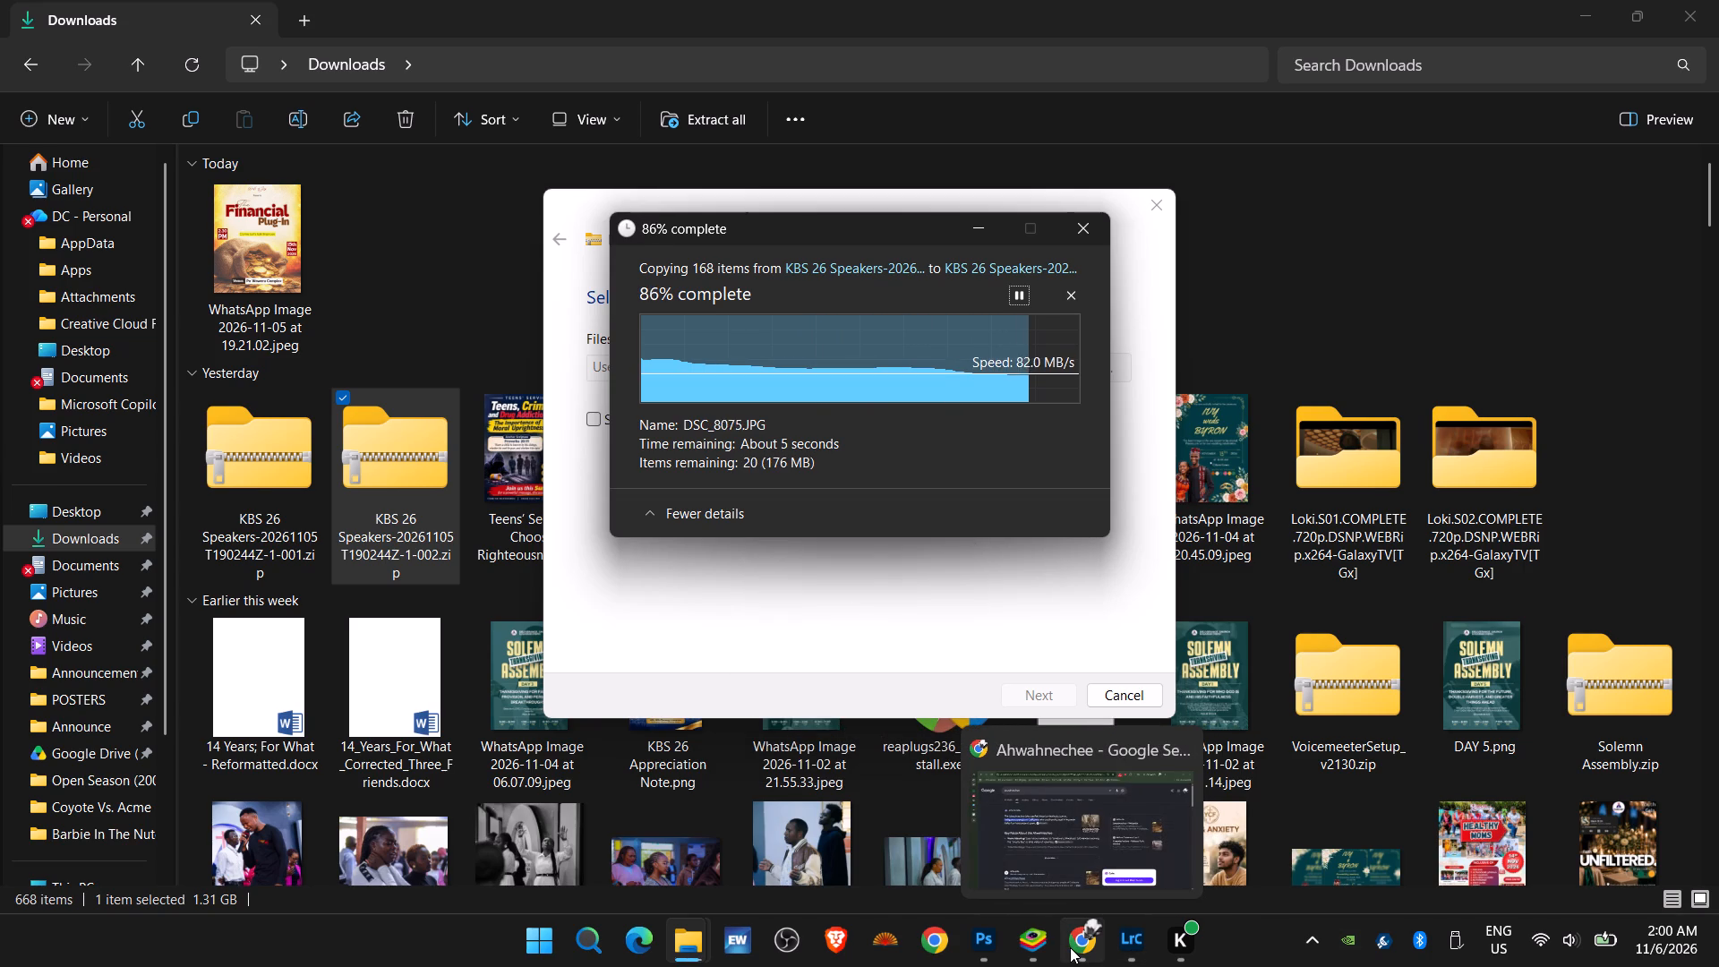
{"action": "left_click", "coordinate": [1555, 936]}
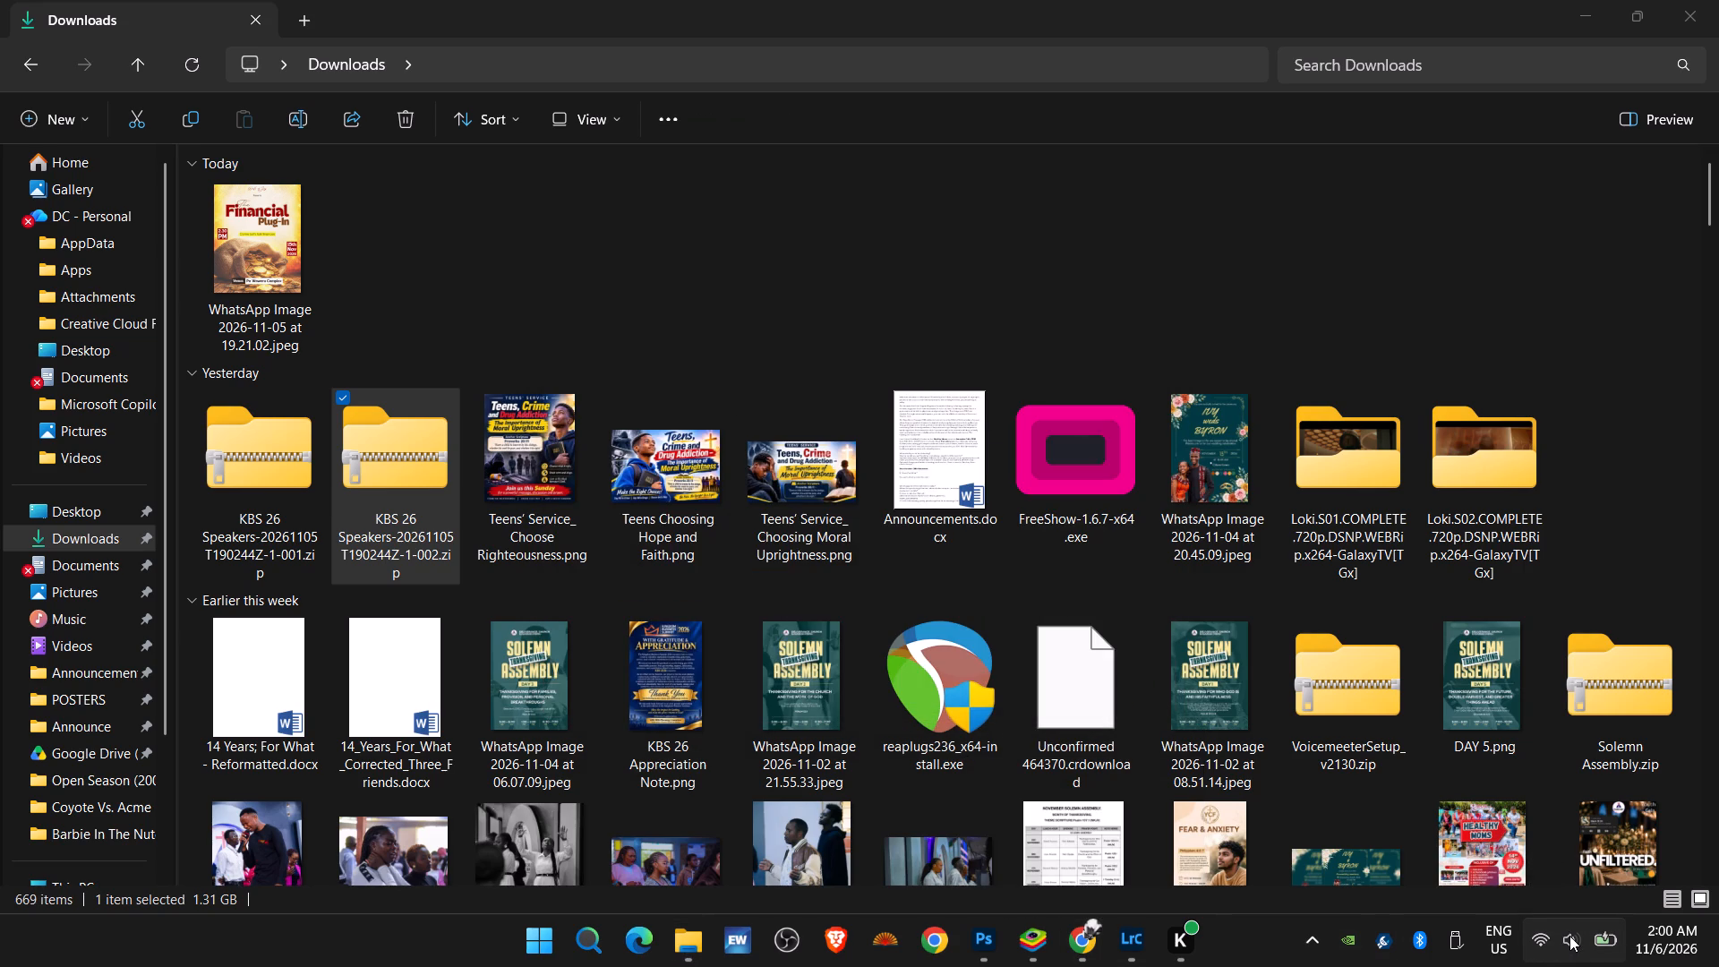
Connect the computer to the paired Bluetooth audio device named Bluetooth Music.
{"action": "left_click", "coordinate": [1571, 937]}
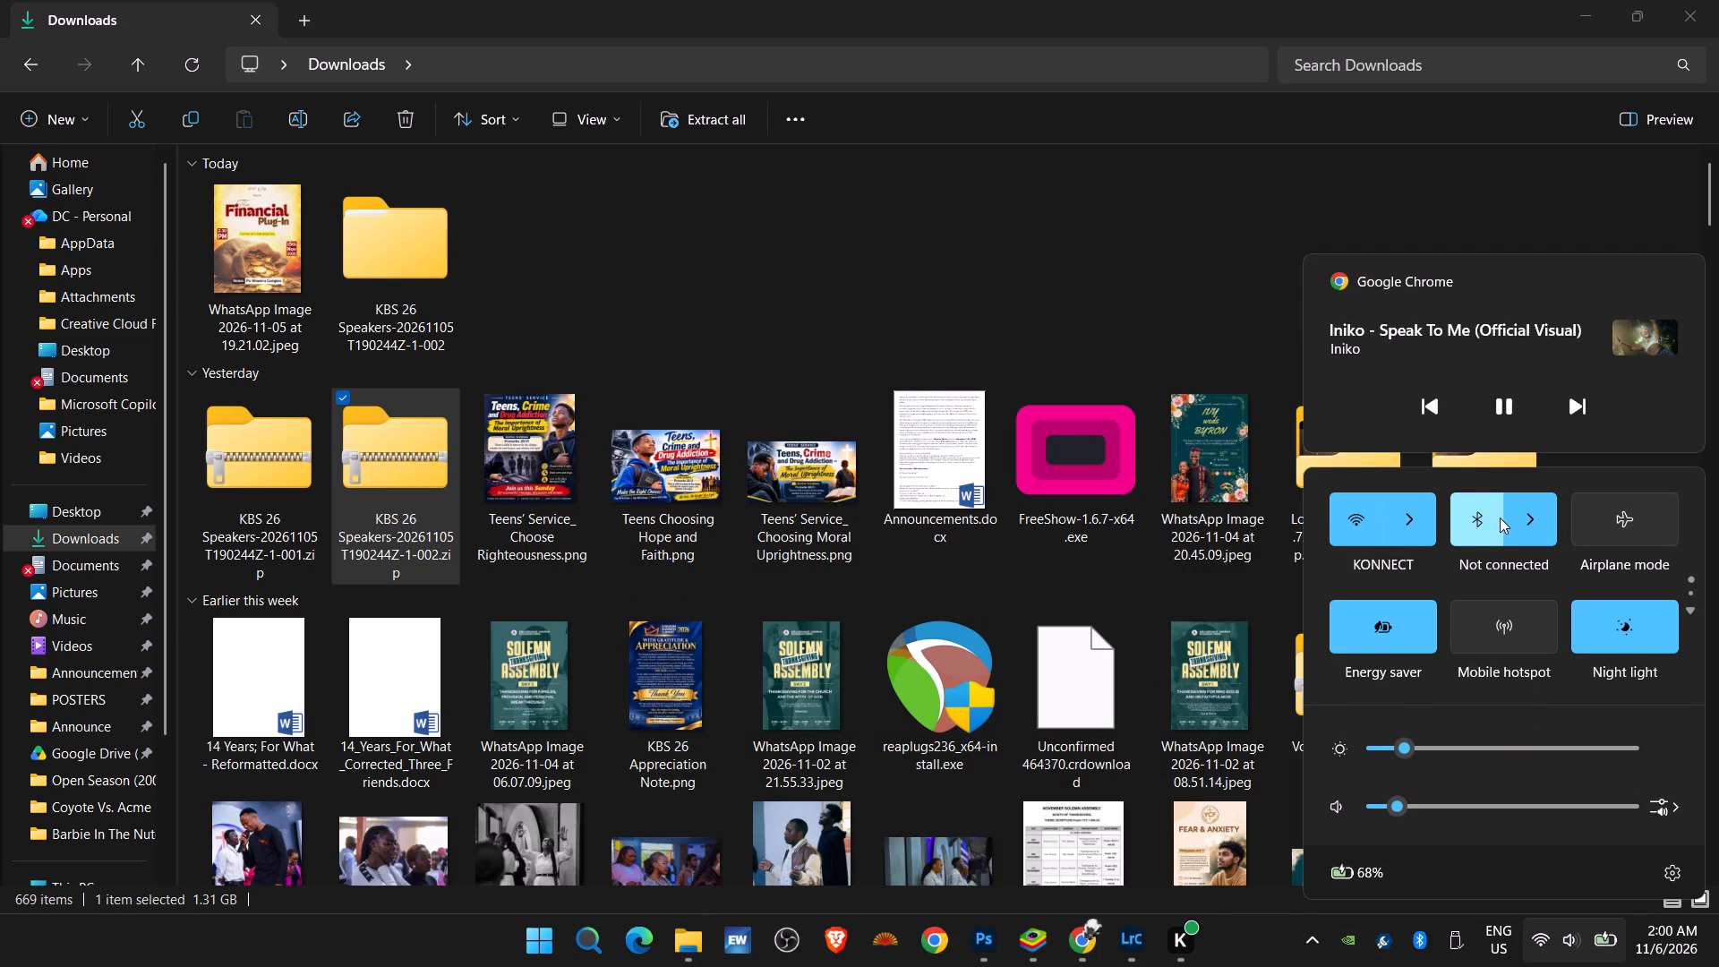
{"action": "left_click", "coordinate": [1515, 518]}
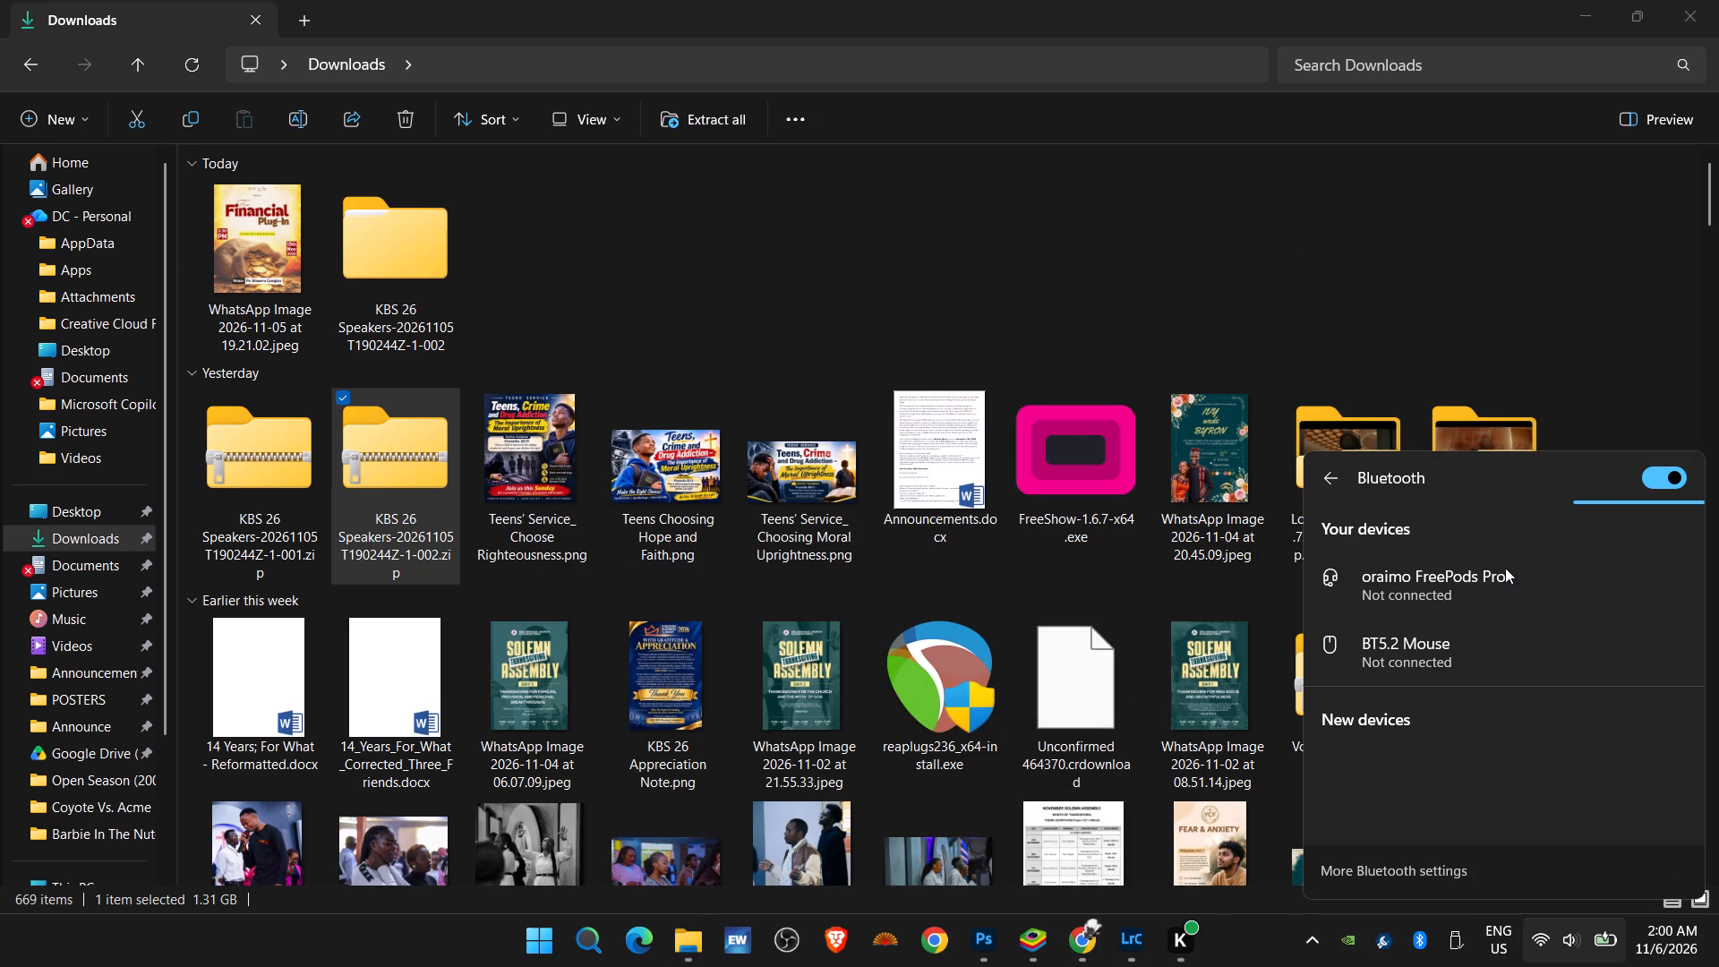
{"action": "scroll", "coordinate": [1495, 775], "scroll_direction": "down", "scroll_amount": 1}
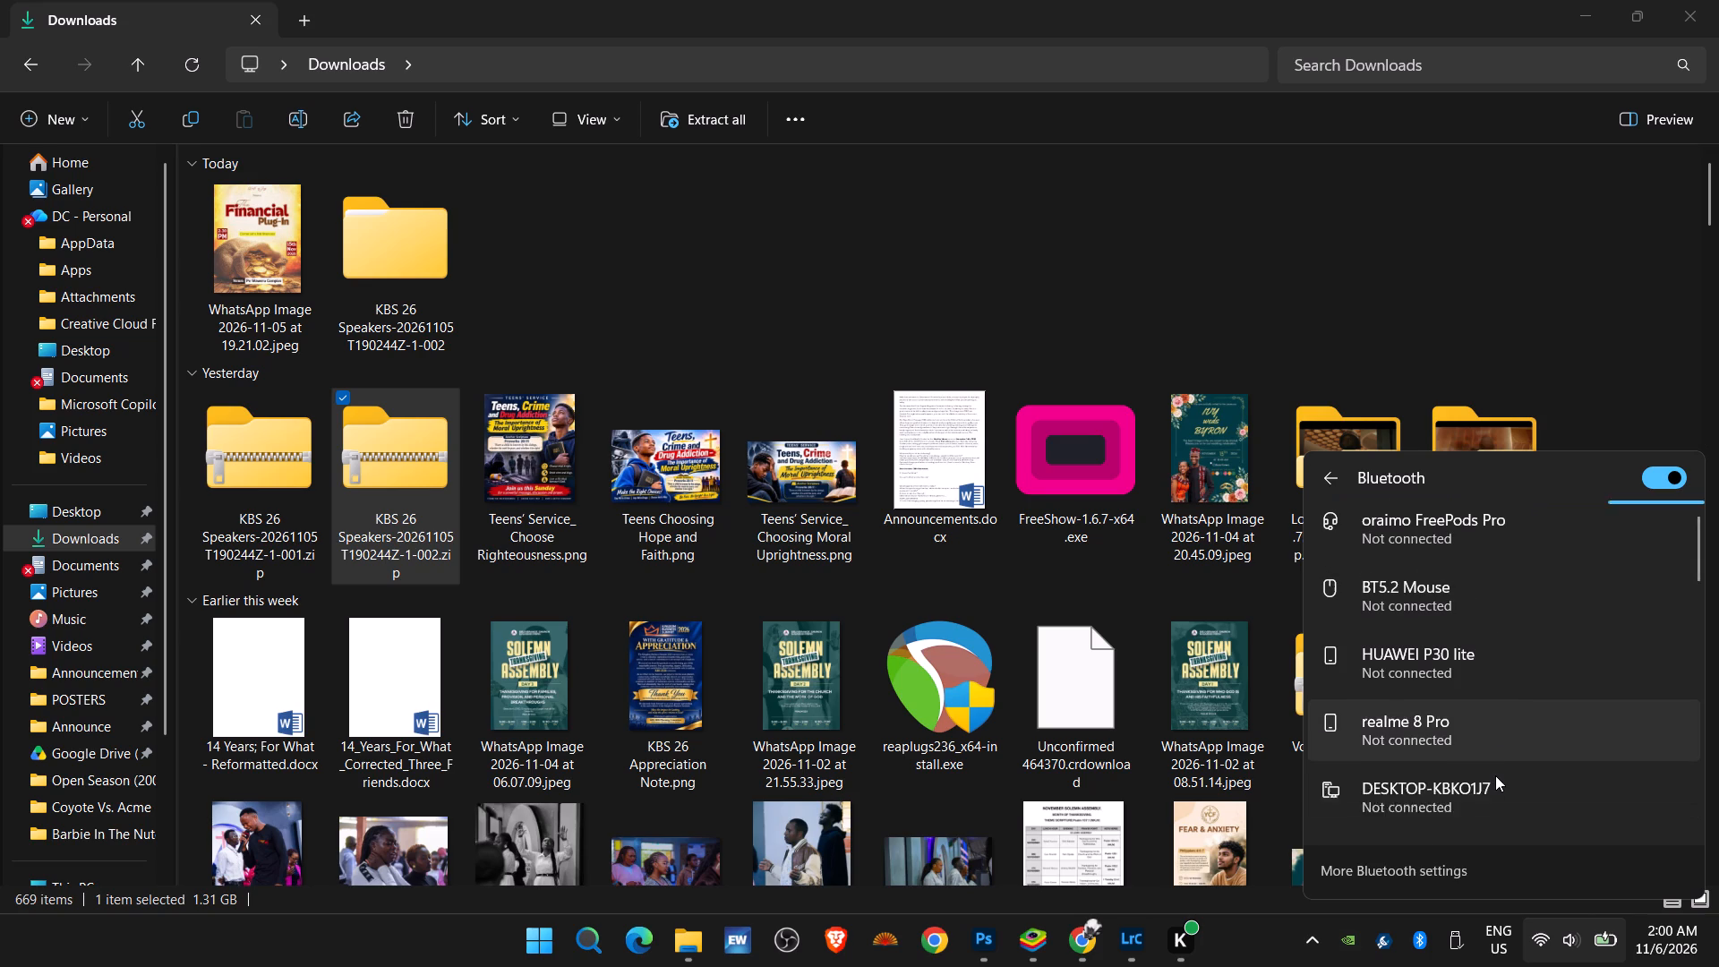
{"action": "scroll", "coordinate": [1495, 775], "scroll_direction": "down", "scroll_amount": 7}
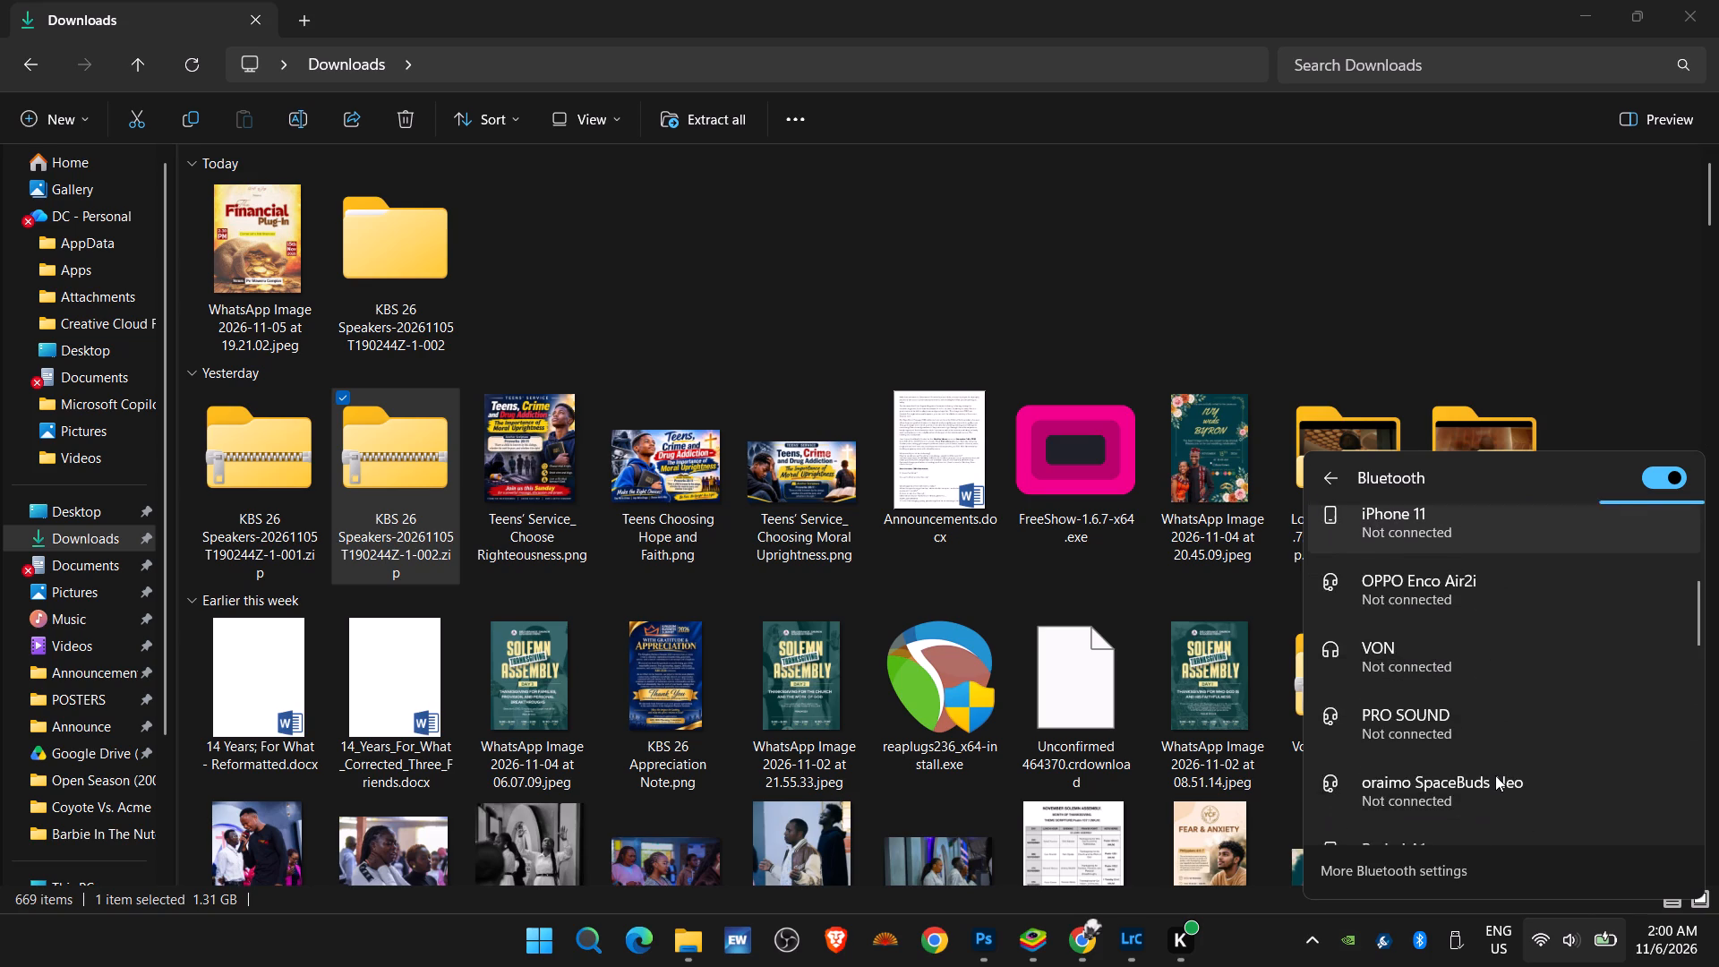
{"action": "scroll", "coordinate": [1495, 775], "scroll_direction": "down", "scroll_amount": 4}
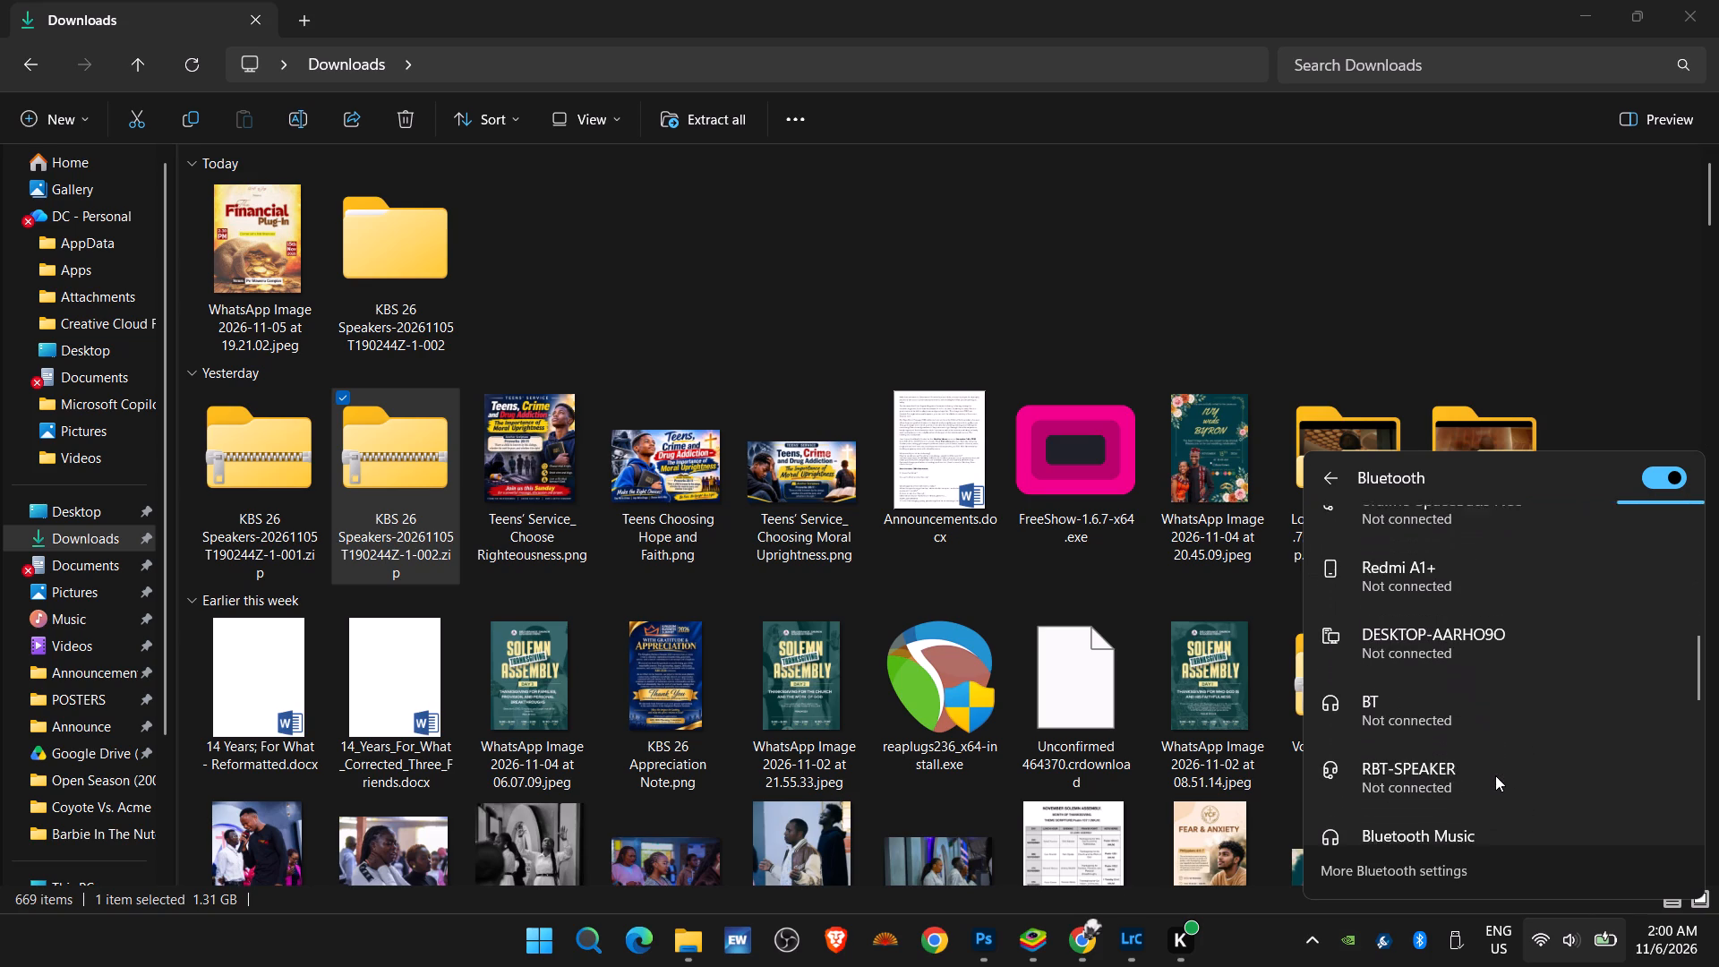
{"action": "scroll", "coordinate": [1495, 775], "scroll_direction": "down", "scroll_amount": 2}
{"action": "left_click", "coordinate": [1495, 775]}
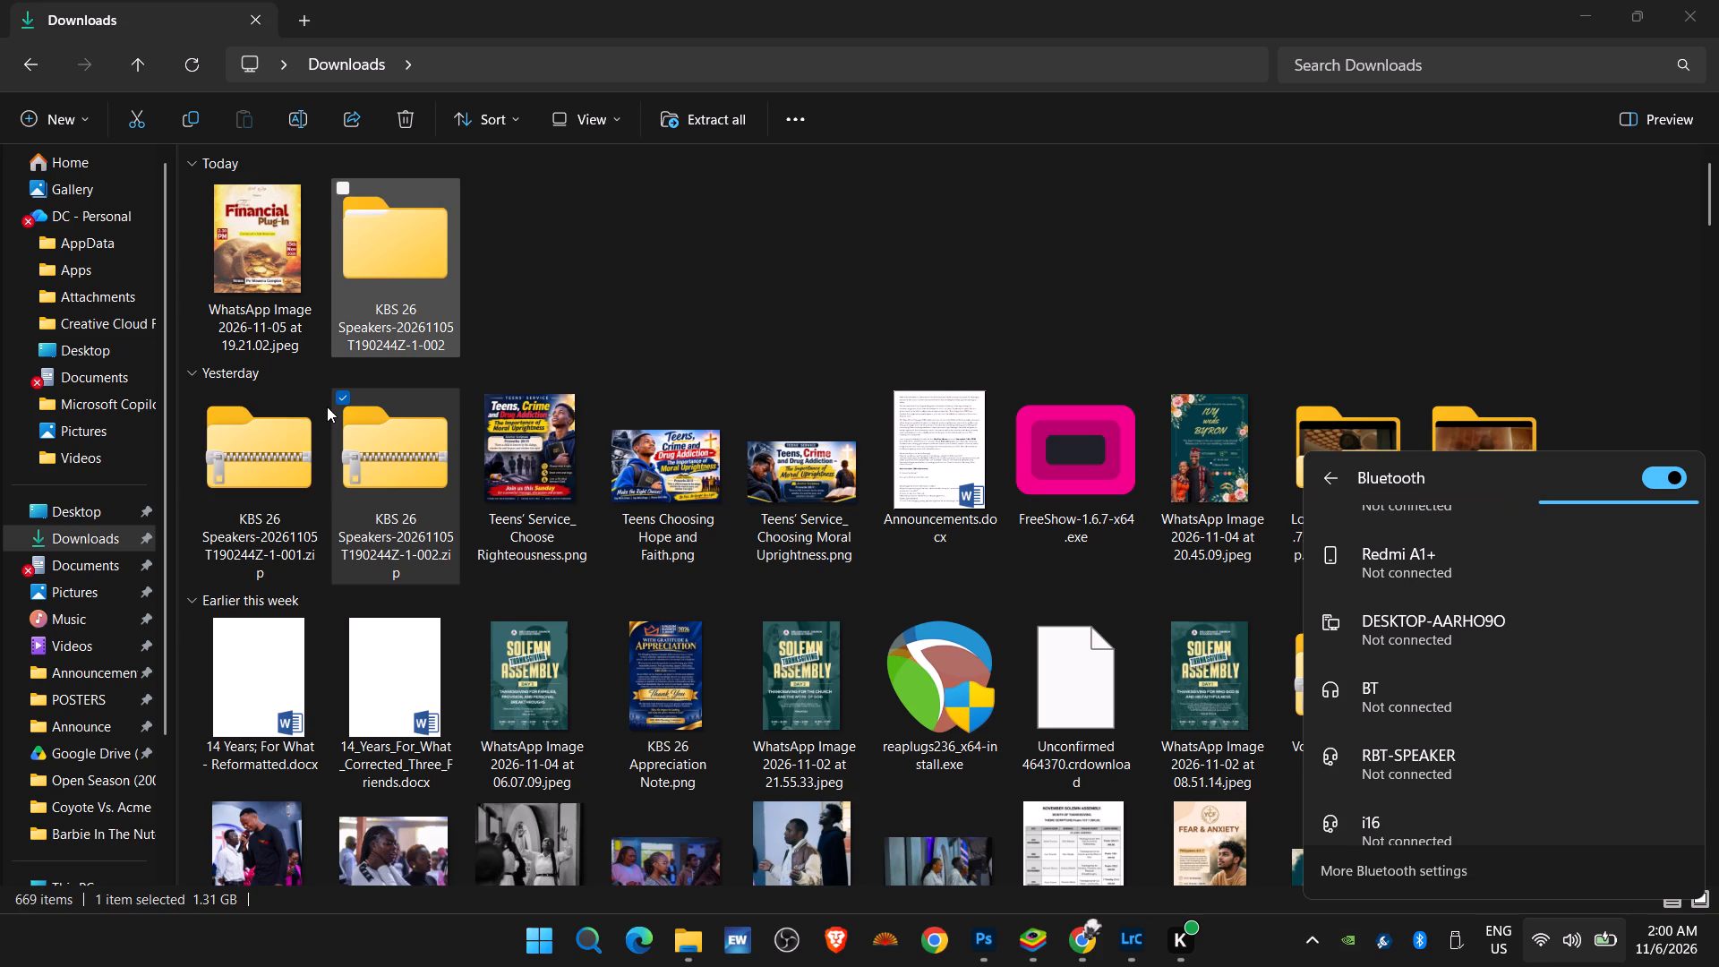
Extract the KBS 26 Speakers archive ending in 001 to its default destination in Downloads.
{"action": "left_click", "coordinate": [257, 475]}
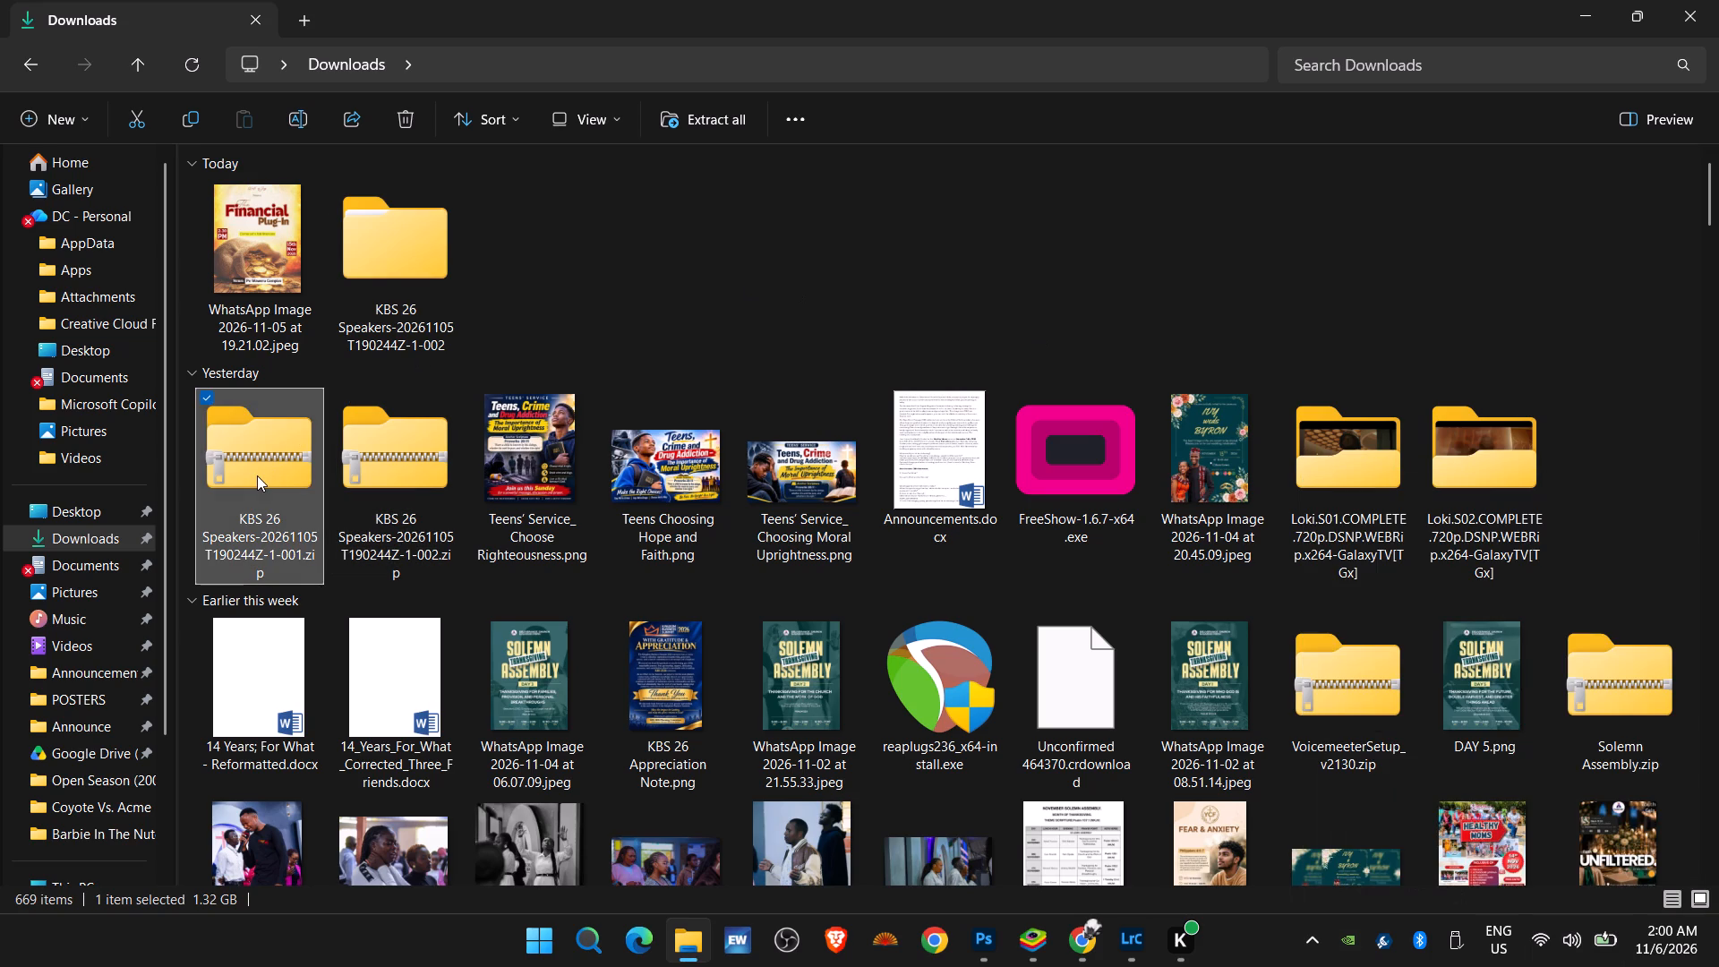
{"action": "left_click", "coordinate": [705, 118]}
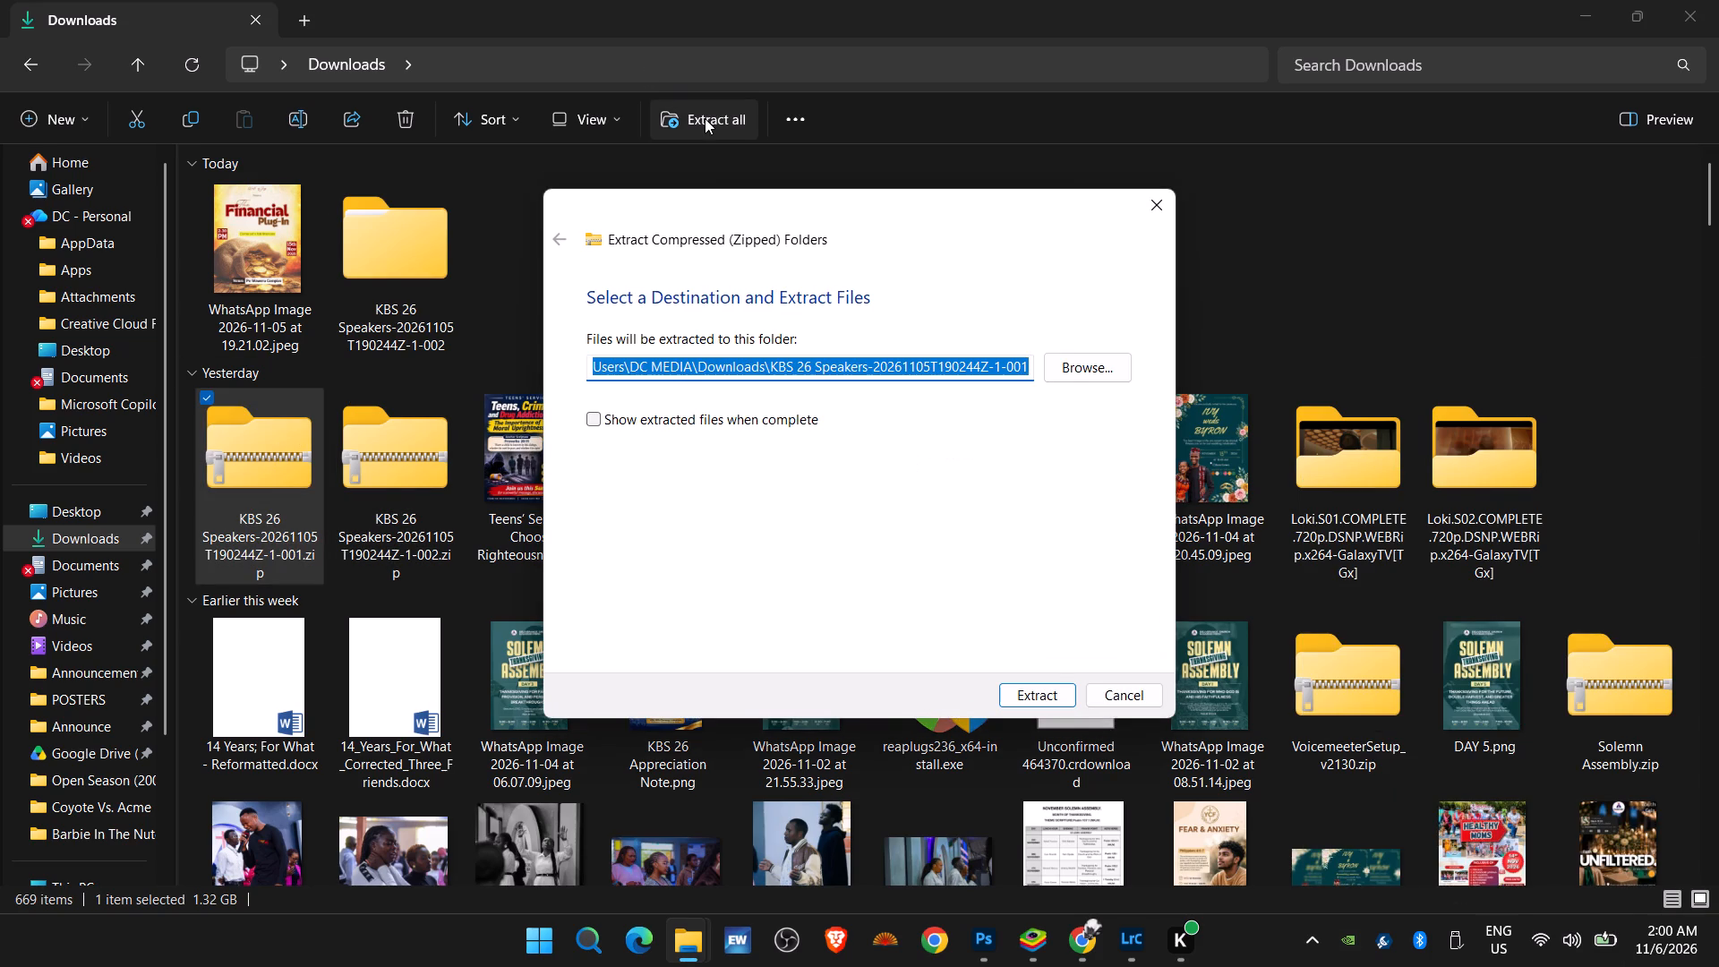
{"action": "key", "text": "Return"}
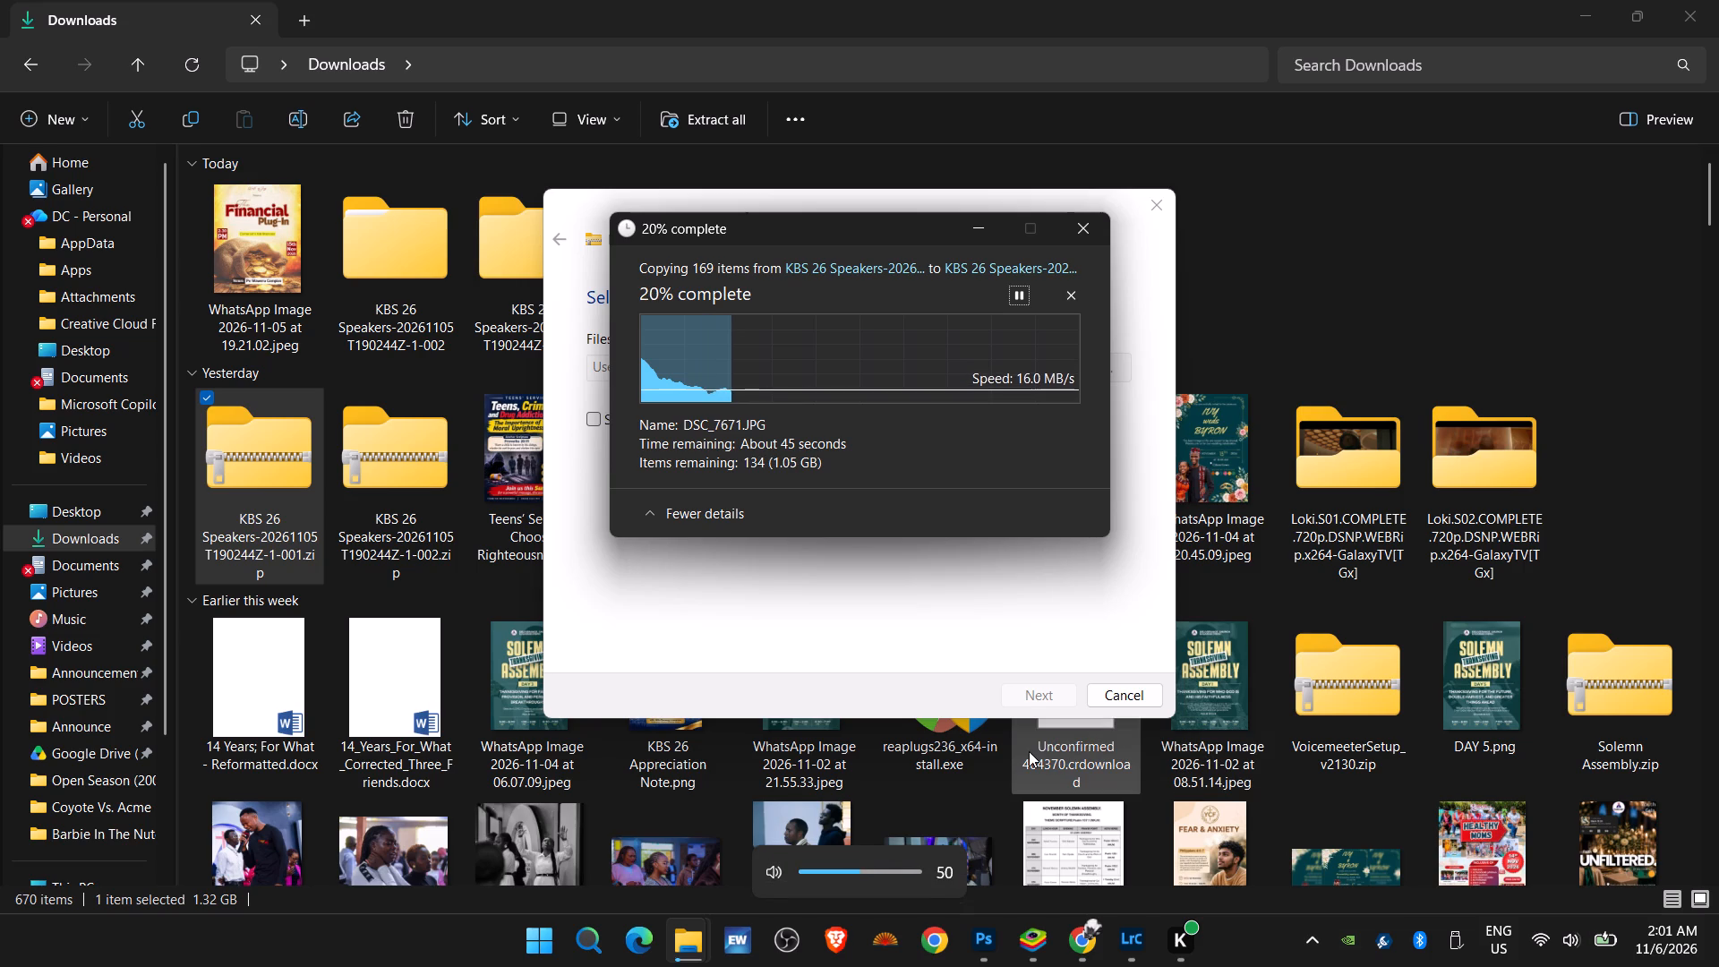
Quit Photoshop, discarding the unsaved changes to the Untitled-1 document.
{"action": "left_click", "coordinate": [1091, 954]}
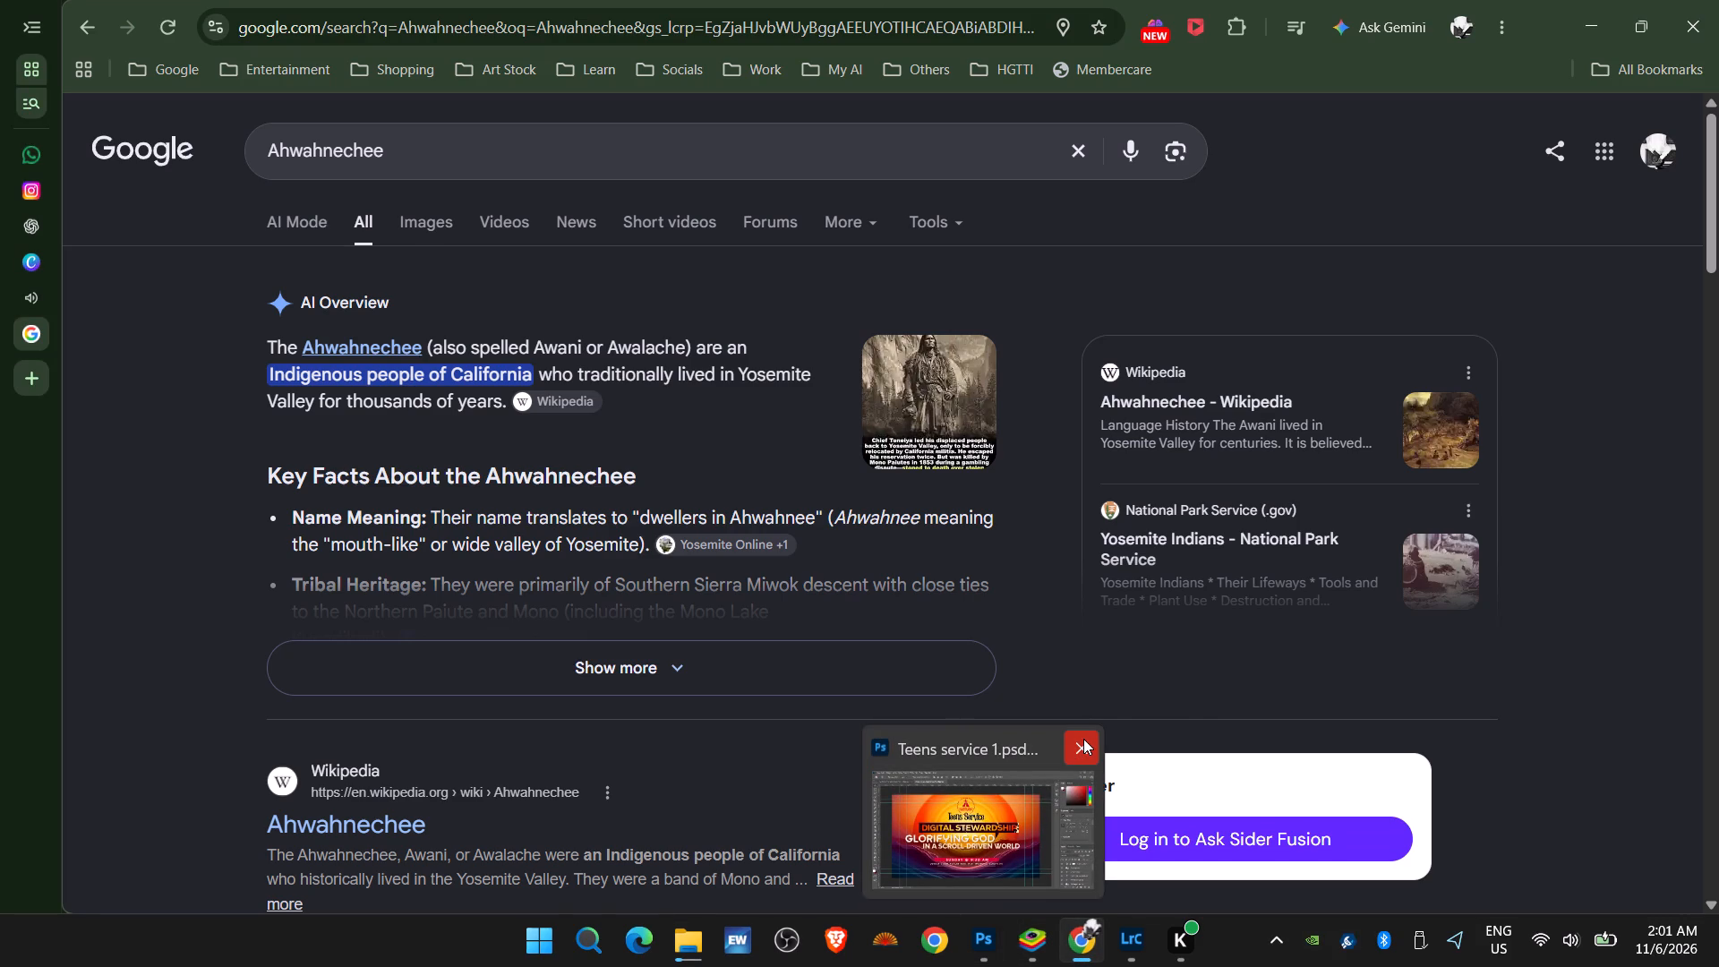
{"action": "left_click", "coordinate": [1083, 739]}
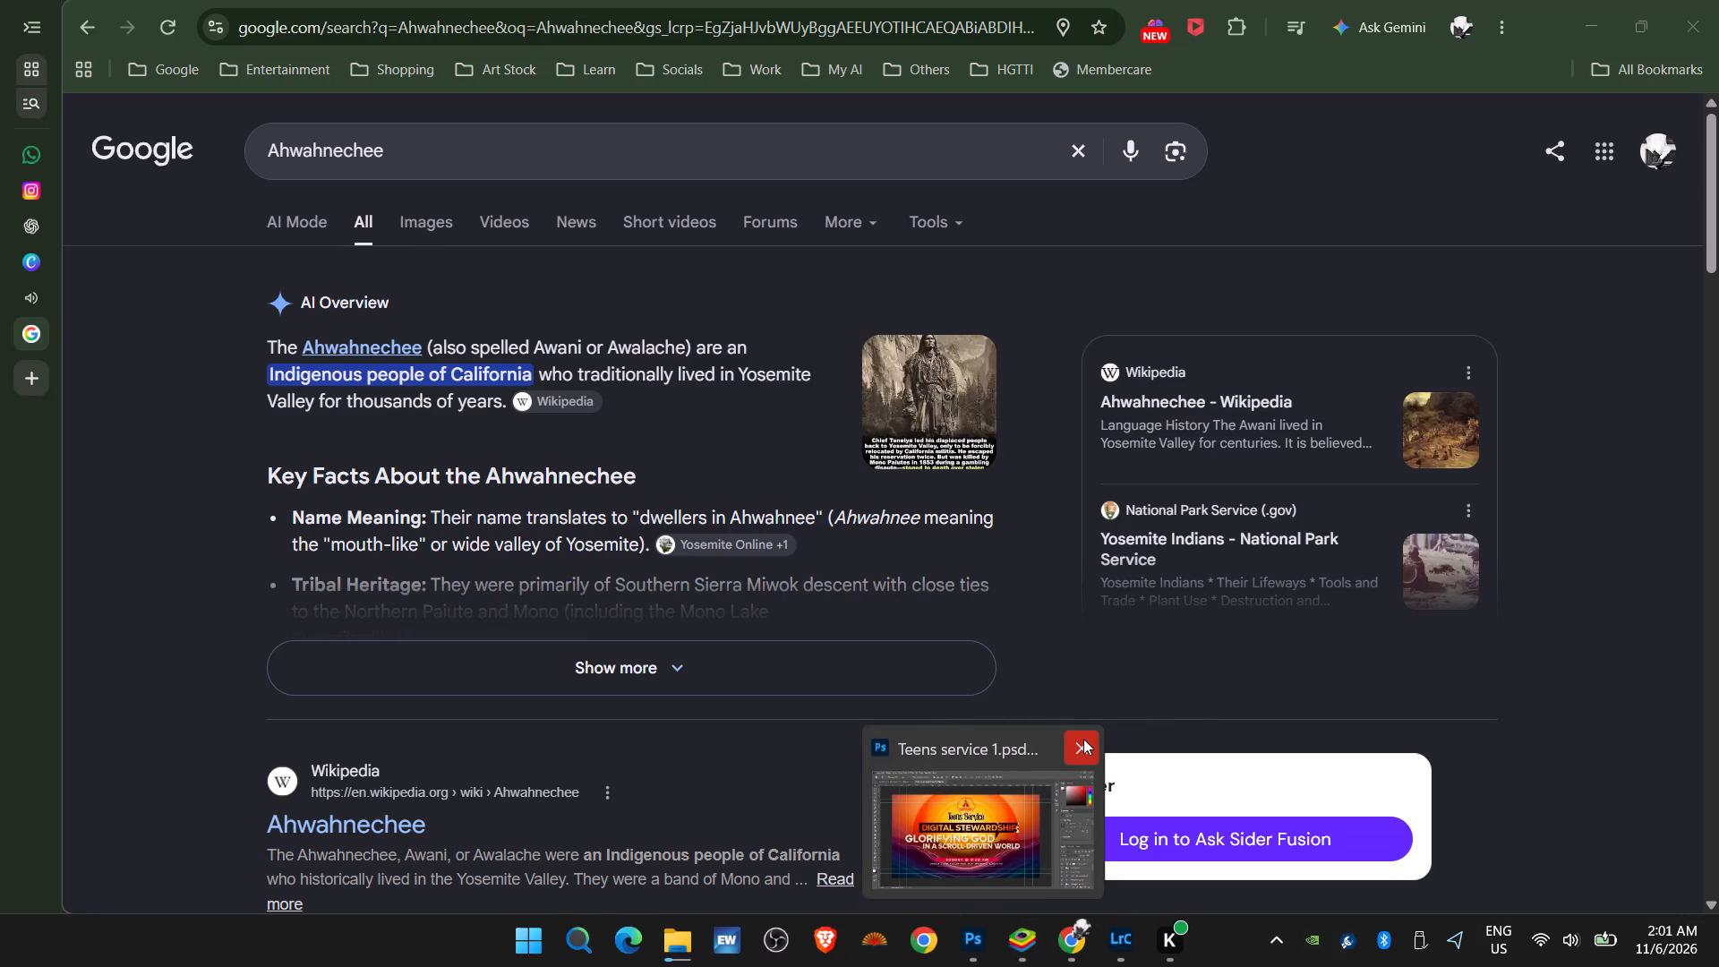
{"action": "left_click", "coordinate": [1009, 831]}
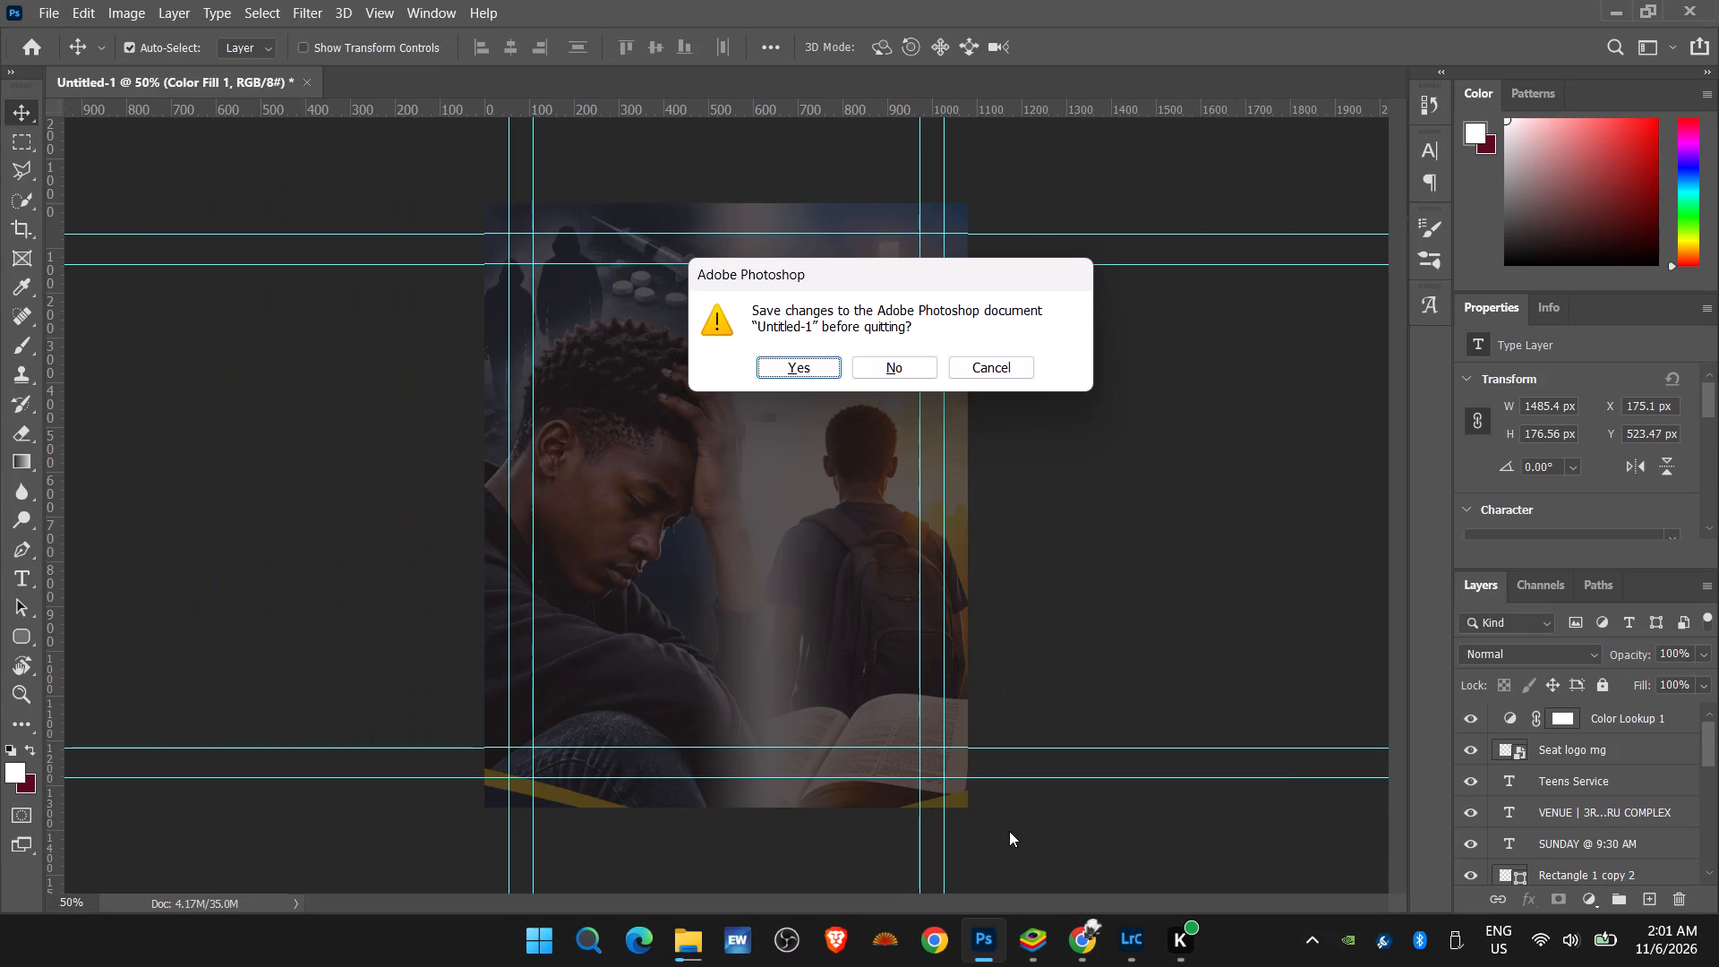
{"action": "left_click", "coordinate": [885, 370]}
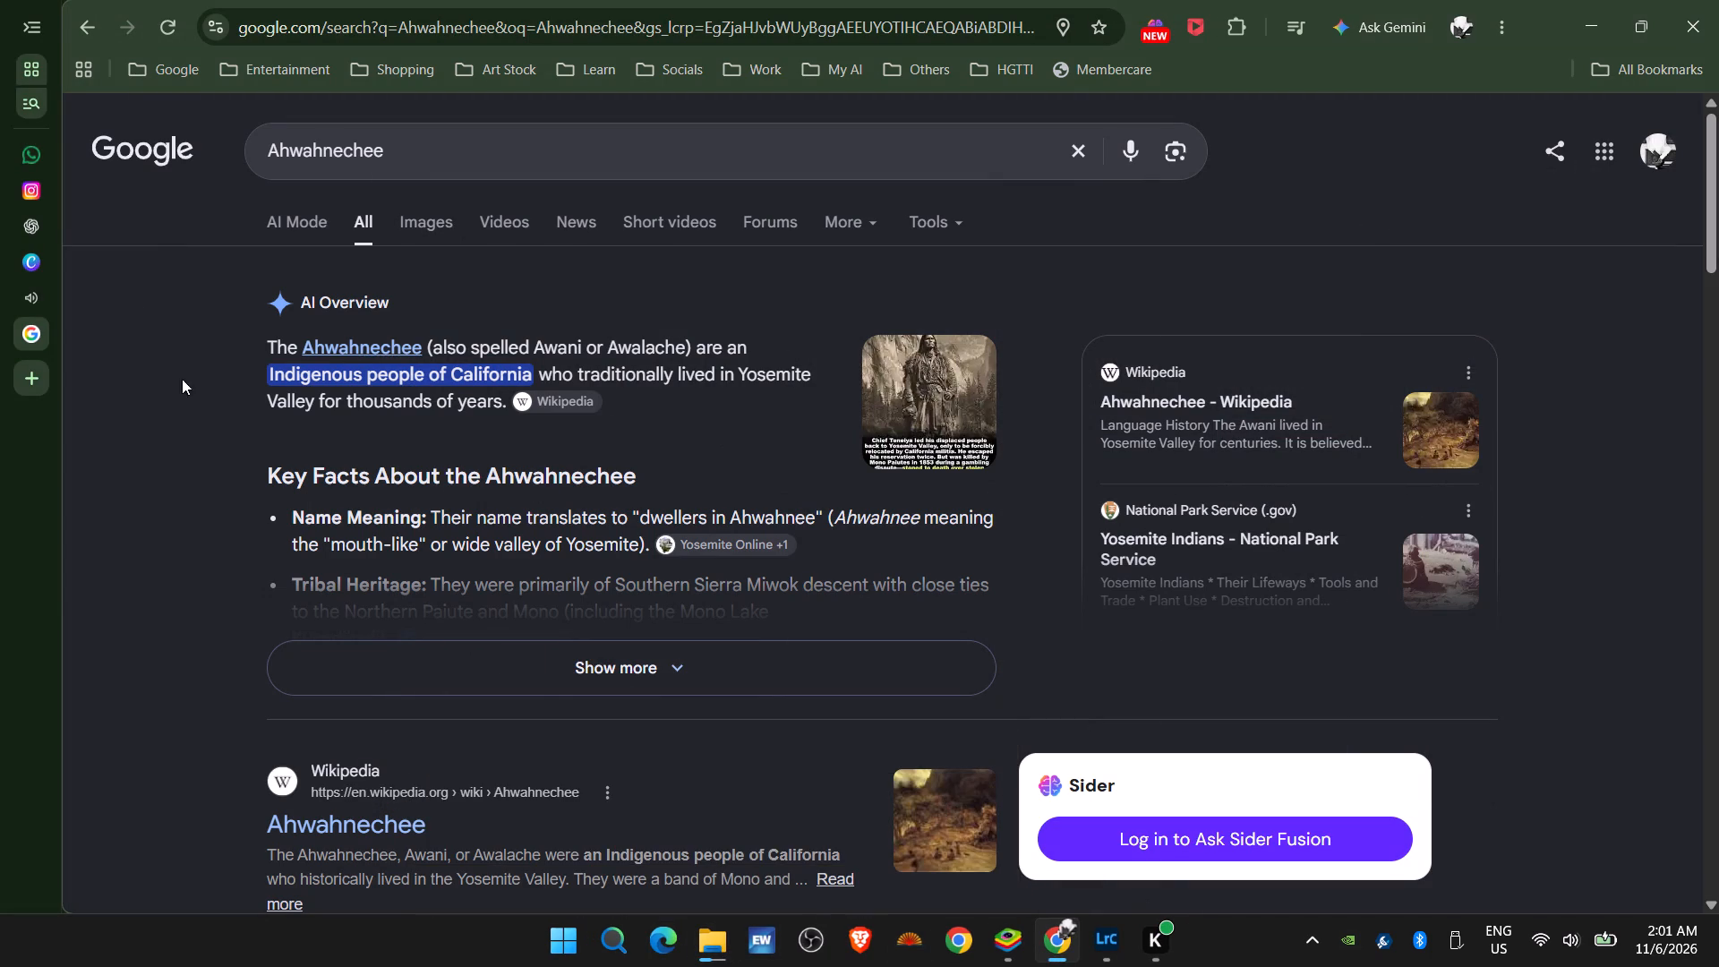
Open an Incognito window in Chrome and go to pornhub.com.
{"action": "left_click", "coordinate": [1493, 26]}
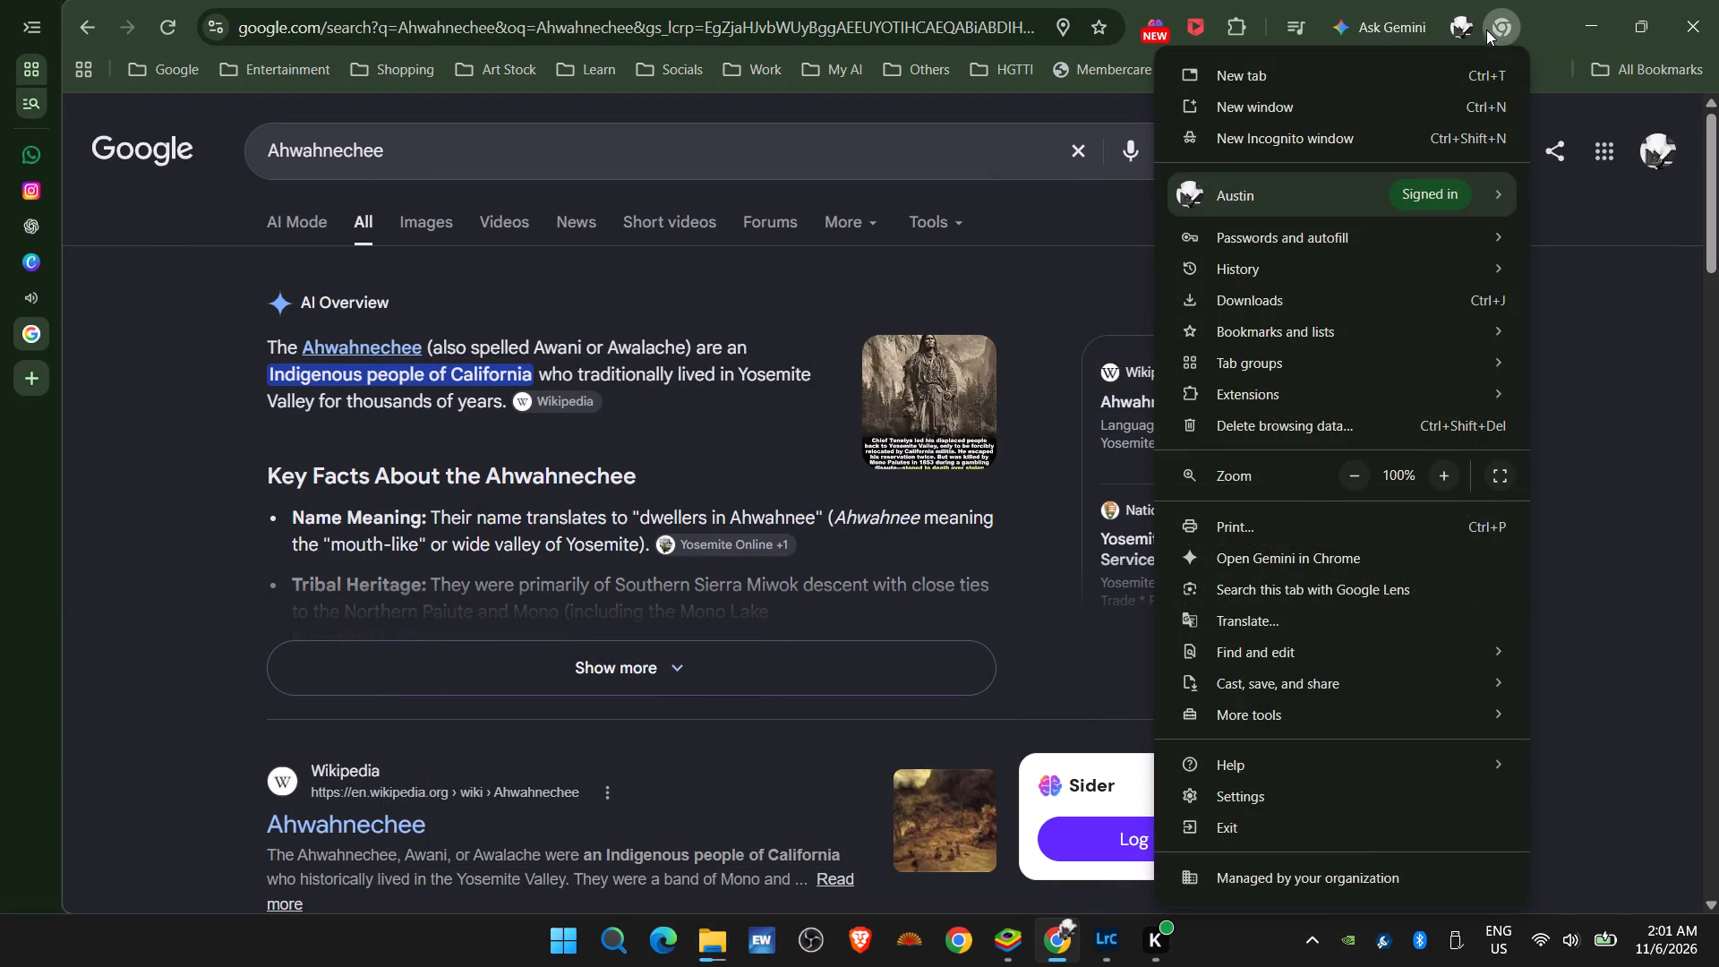
{"action": "left_click", "coordinate": [1377, 141]}
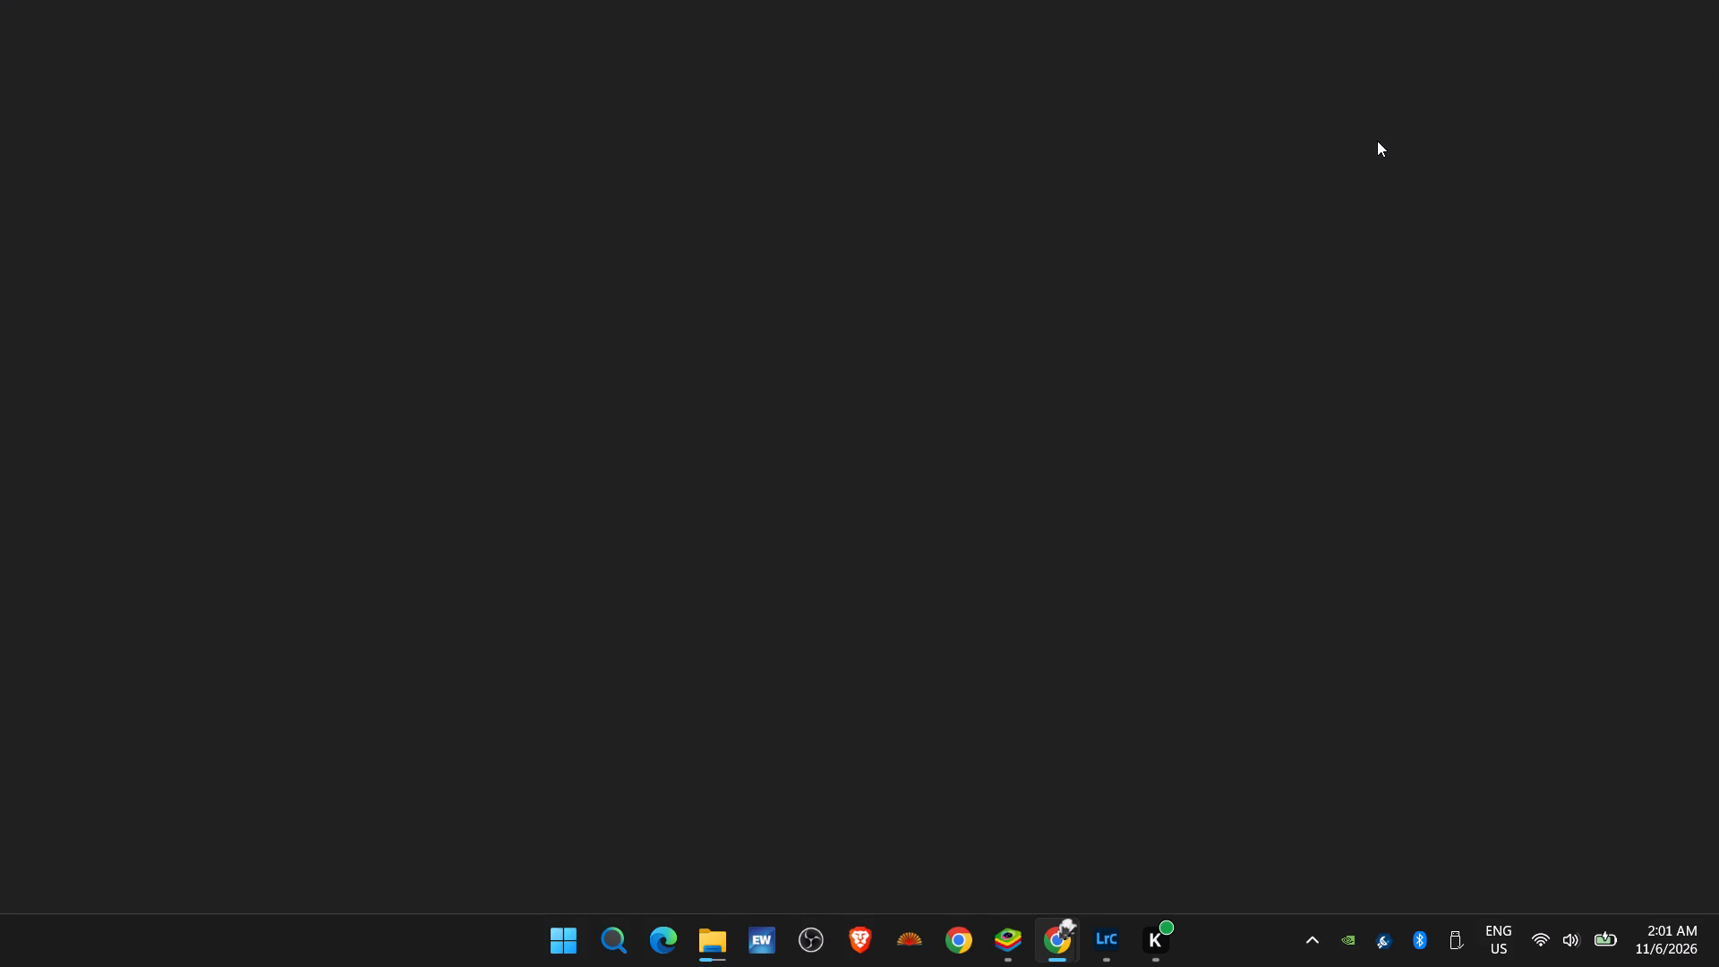
{"action": "type", "text": "po"}
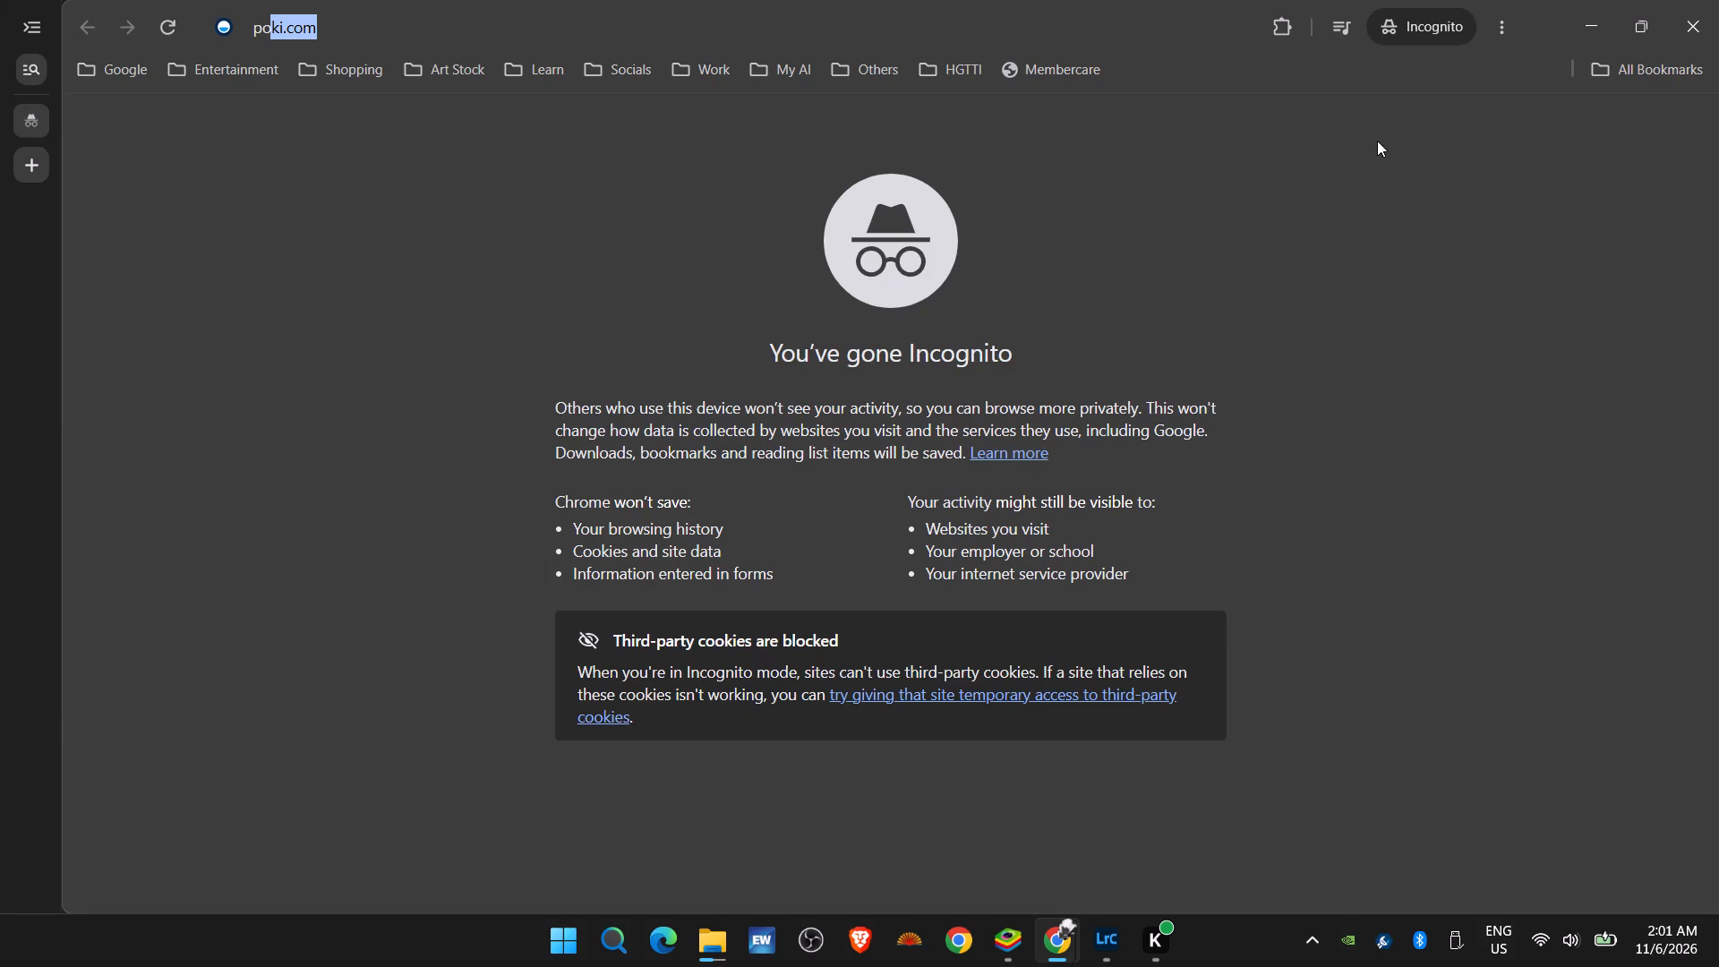
{"action": "type", "text": "rnhub."}
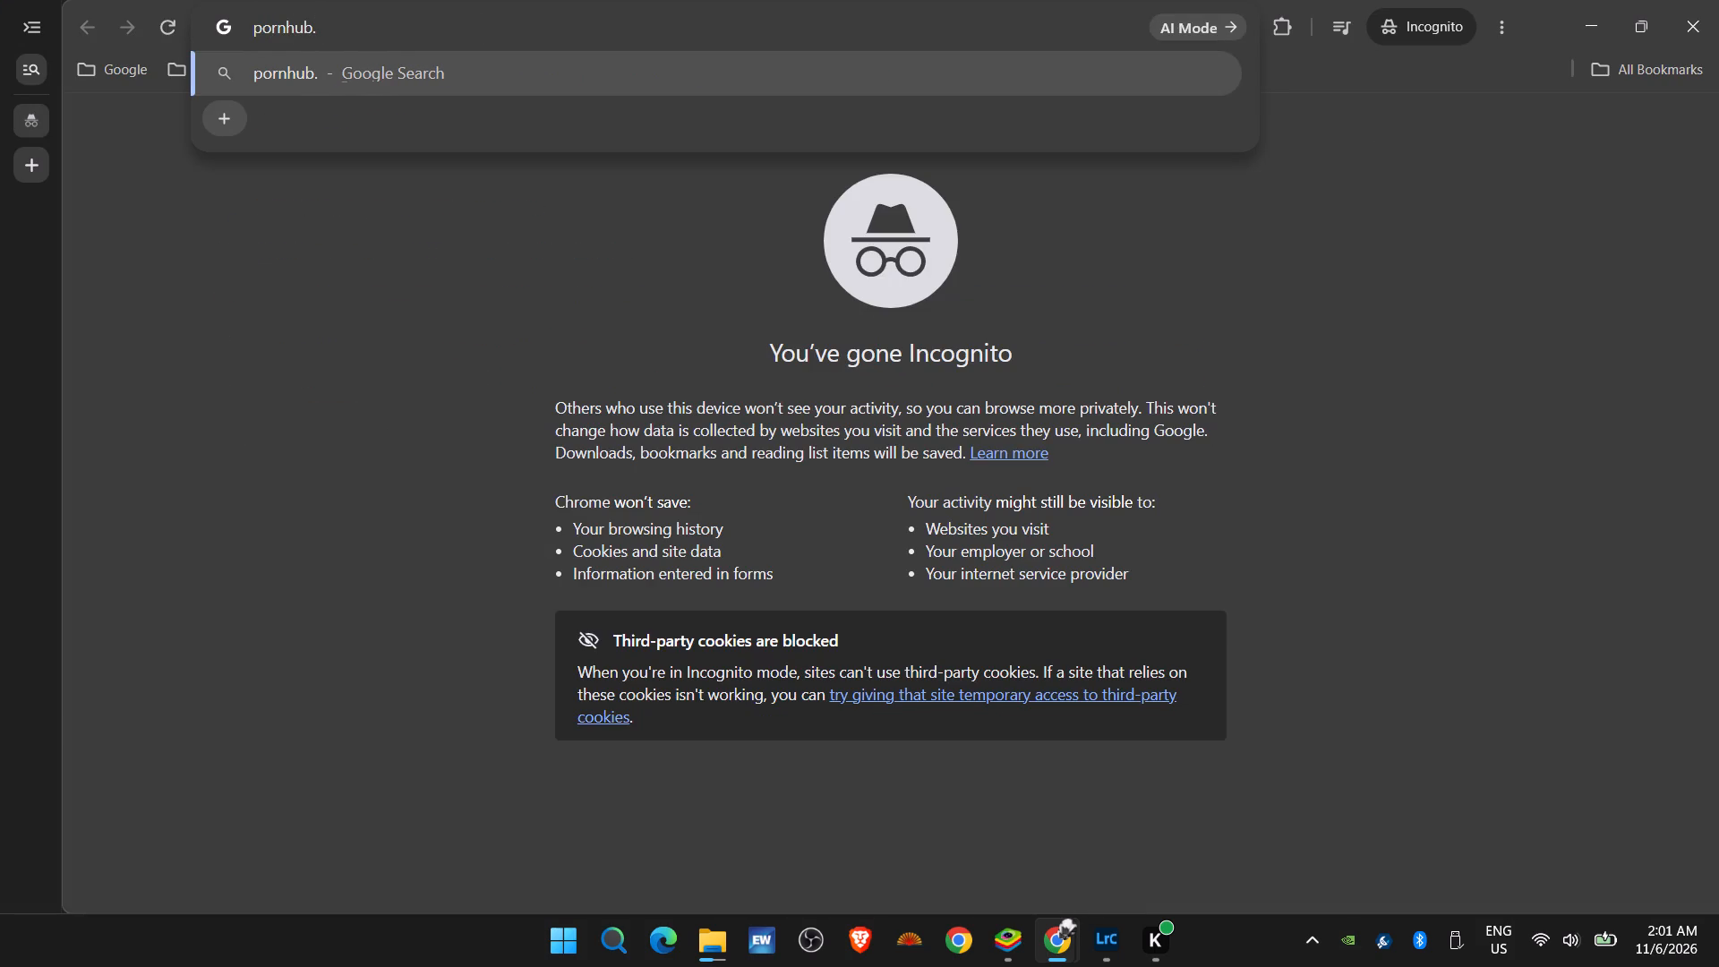
{"action": "type", "text": "com"}
{"action": "key", "text": "Return"}
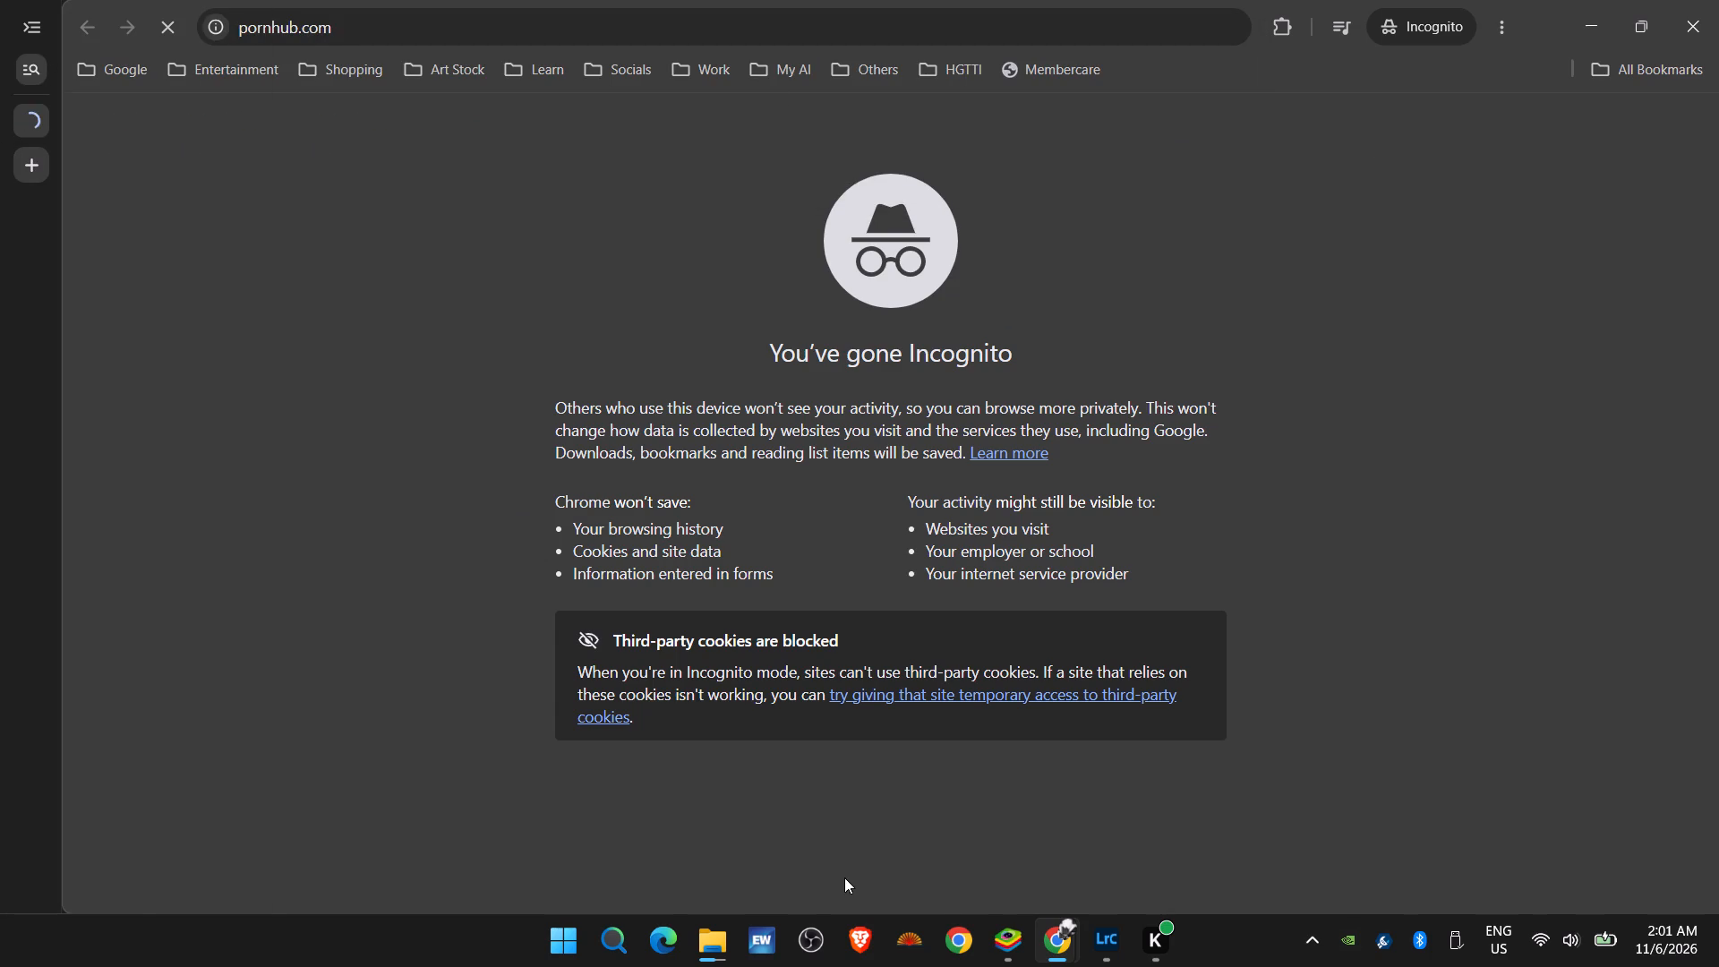
Return to the regular Chrome window and view the YouTube tab with the Iniko music video.
{"action": "left_click", "coordinate": [943, 835]}
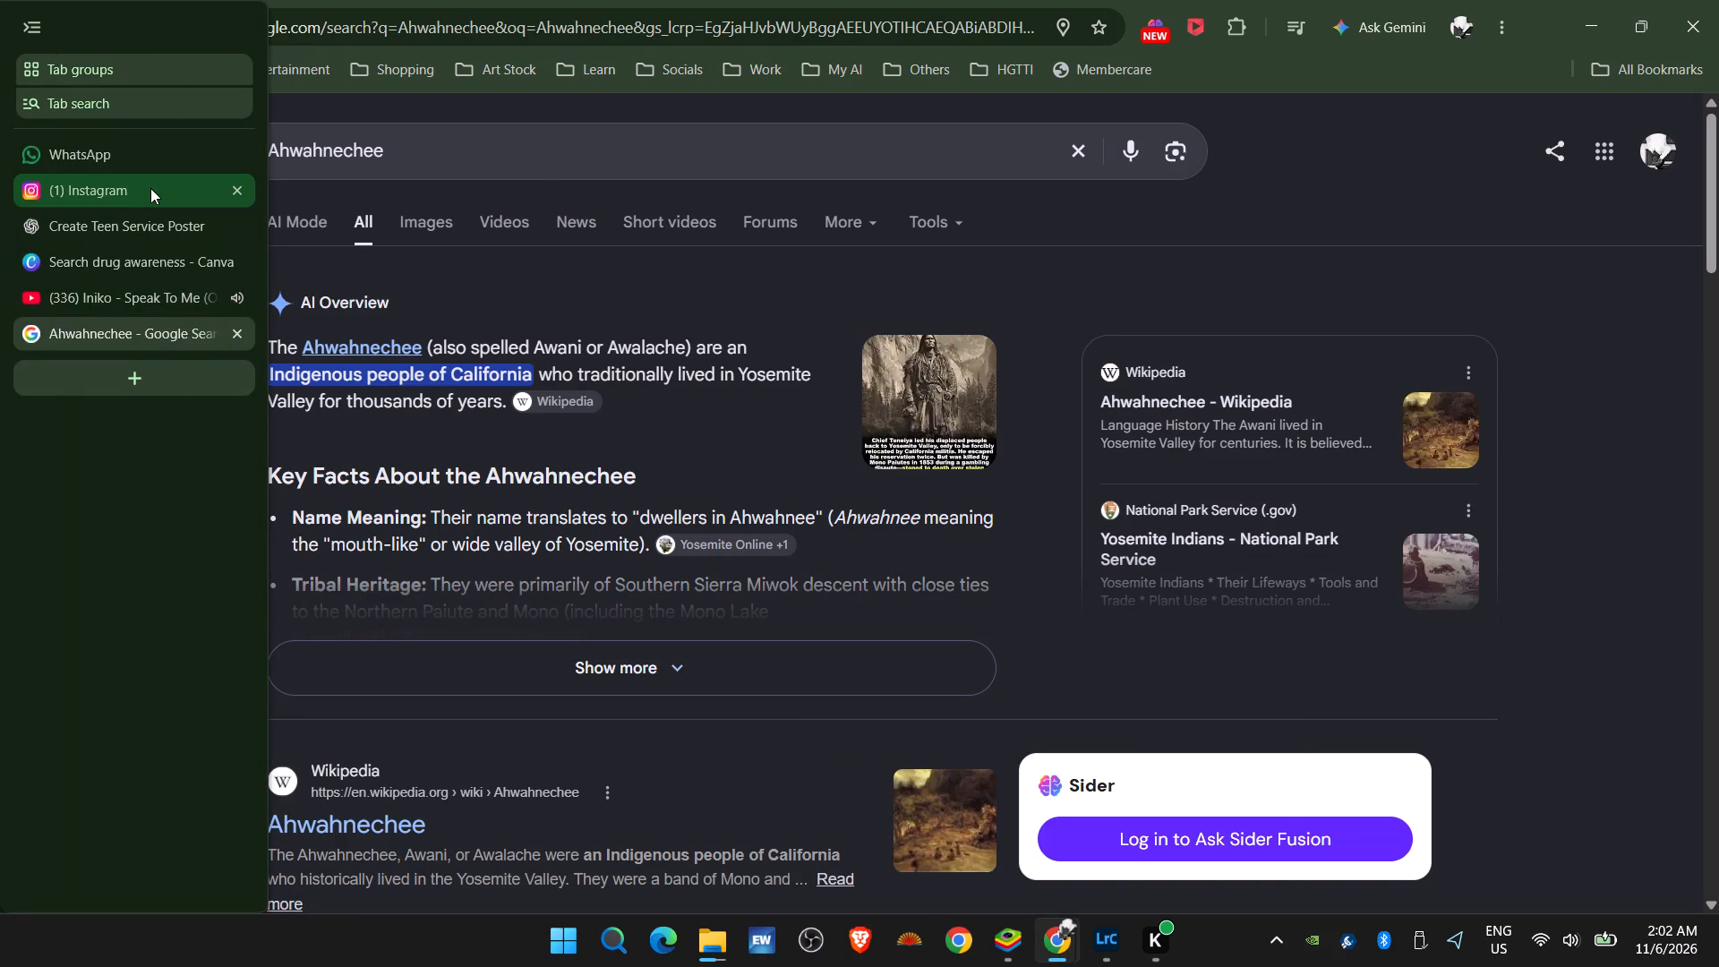
{"action": "left_click", "coordinate": [164, 304]}
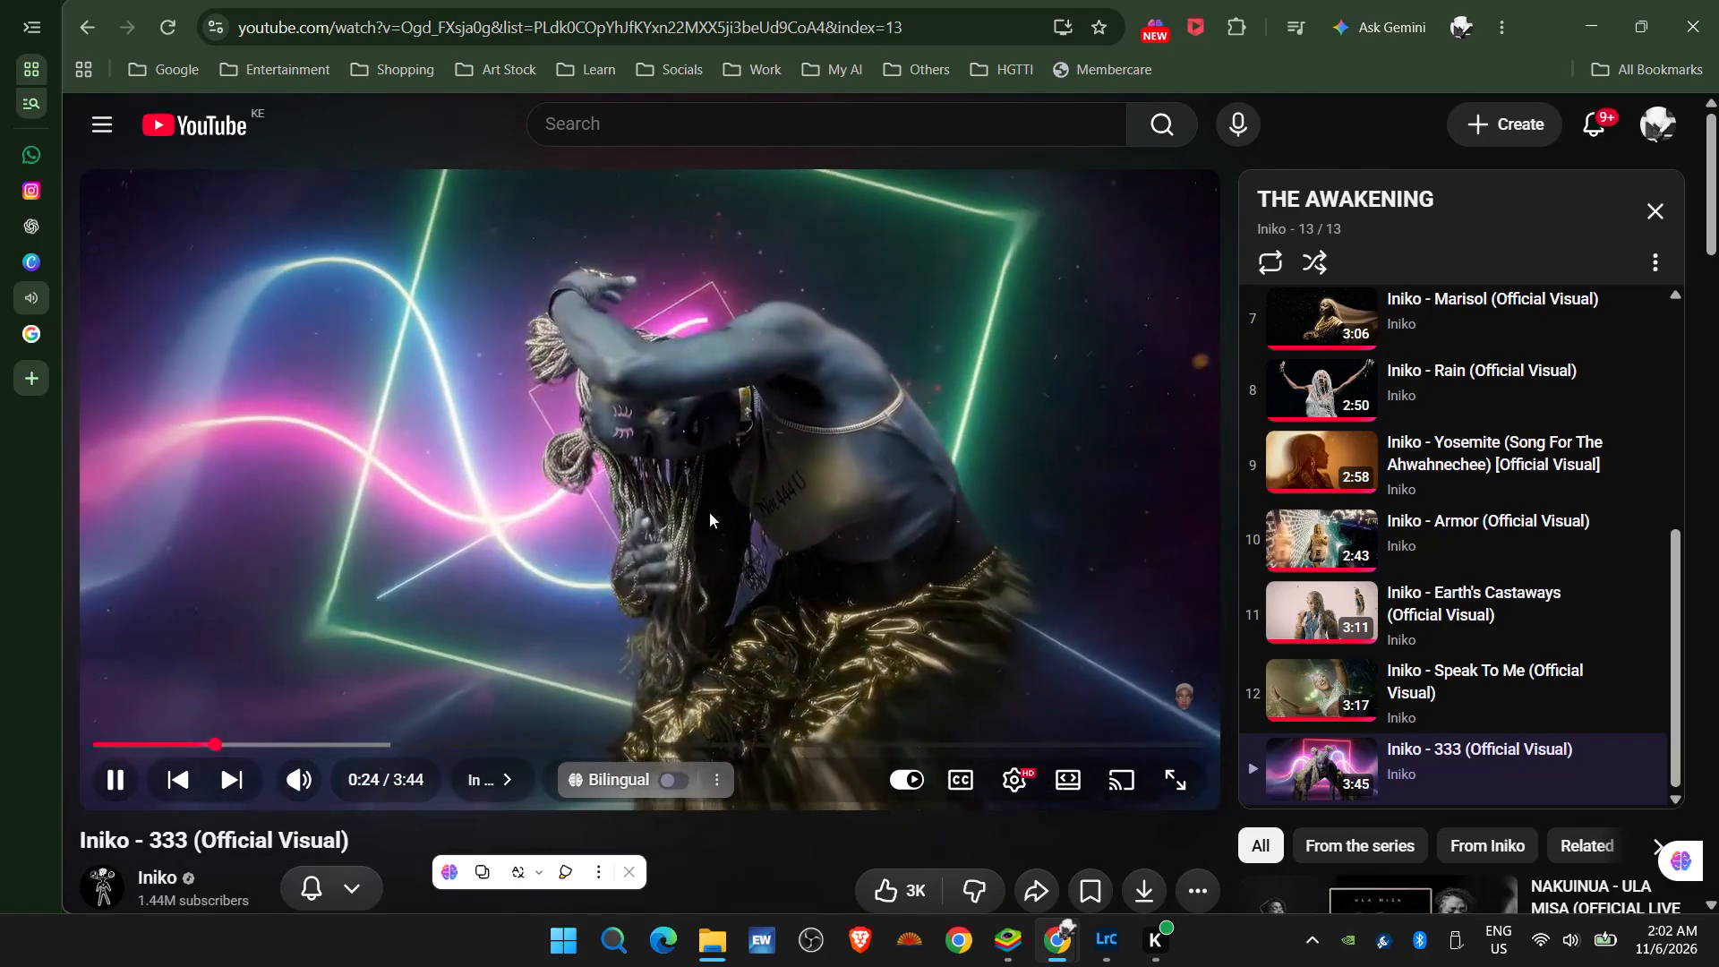
{"action": "left_click", "coordinate": [723, 510]}
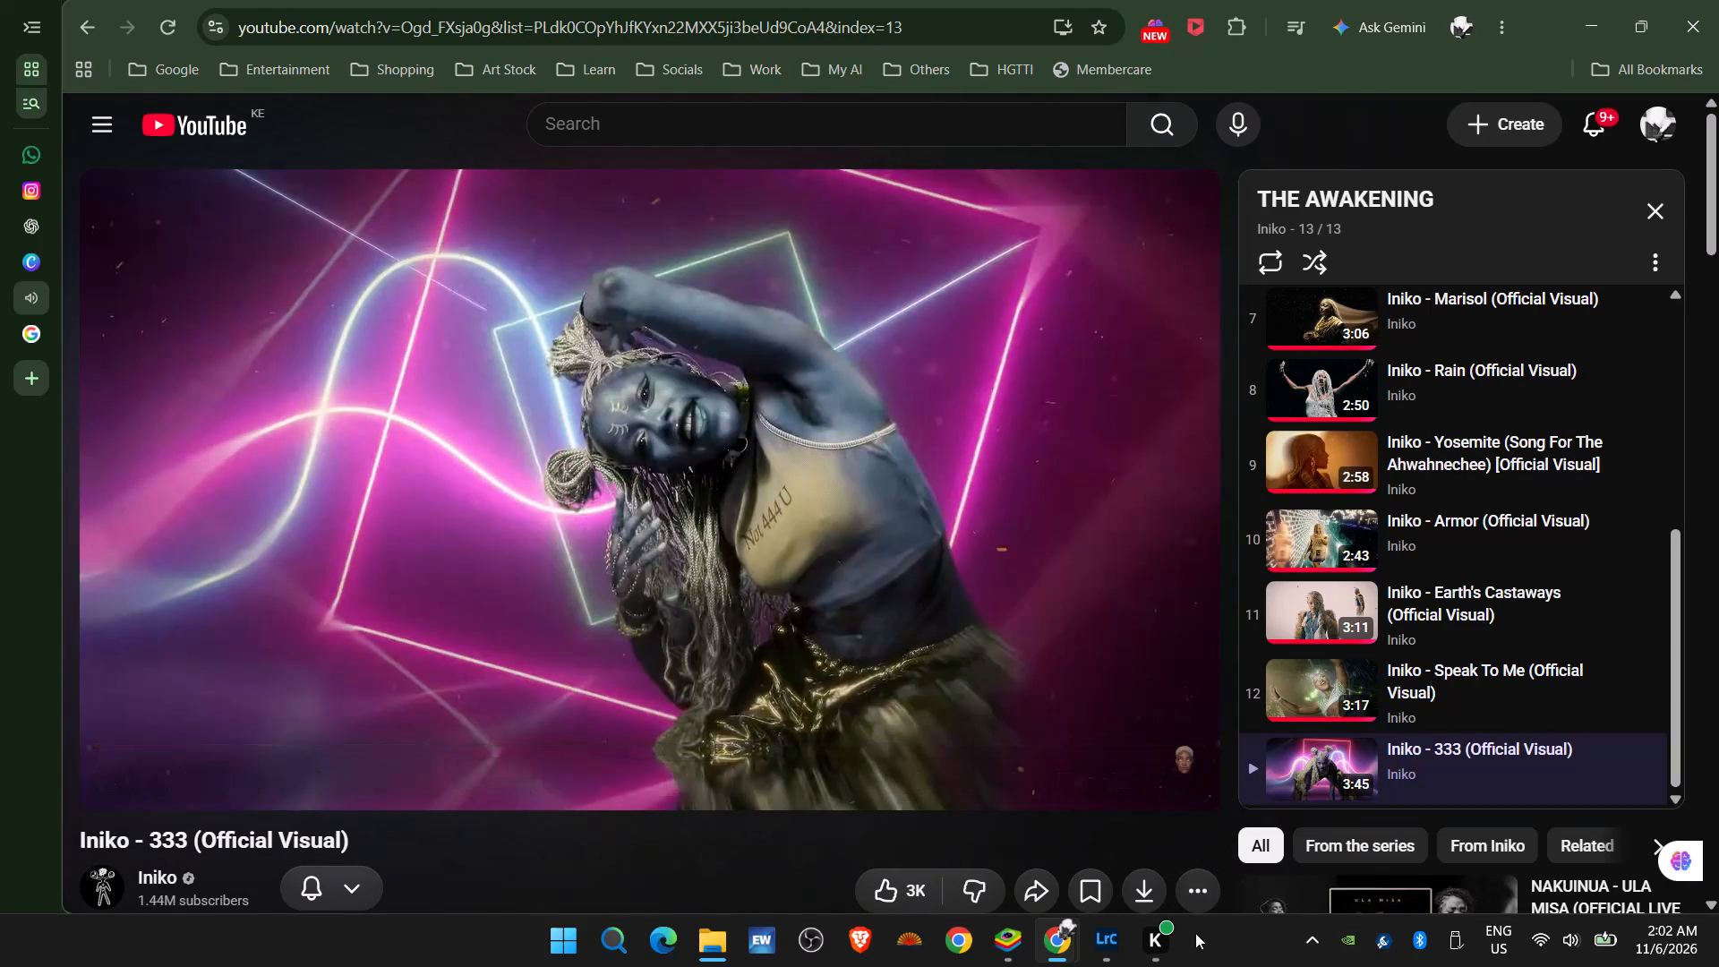